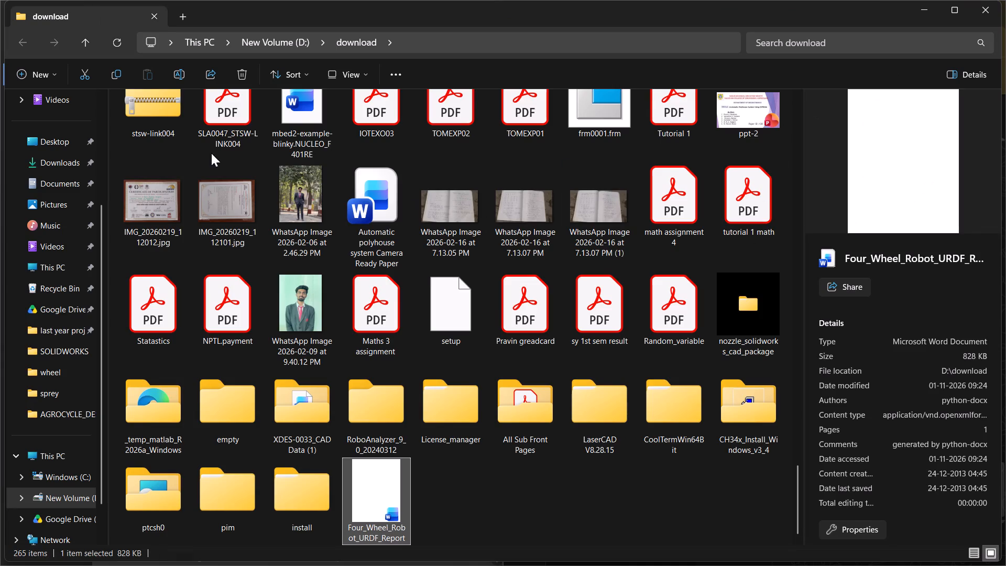
Open the downloaded Four_Wheel_Robot_URDF_Report document from the download folder in Word.
double_click(399, 490)
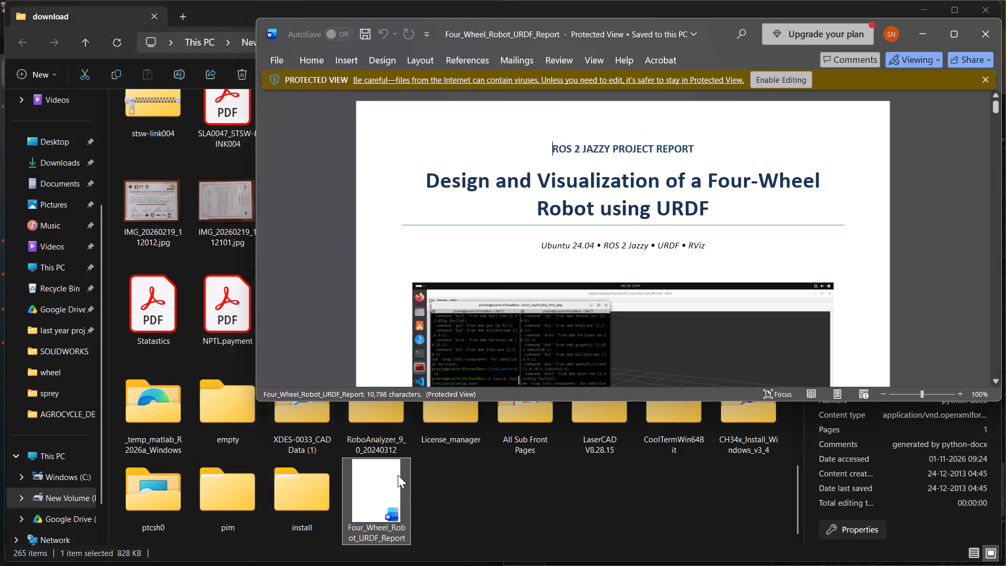
Review the report's opening sections, from the abstract and objectives through package installation, workspace creation, CMakeLists.txt configuration and launching the robot.
scroll(495, 307, "down", 14)
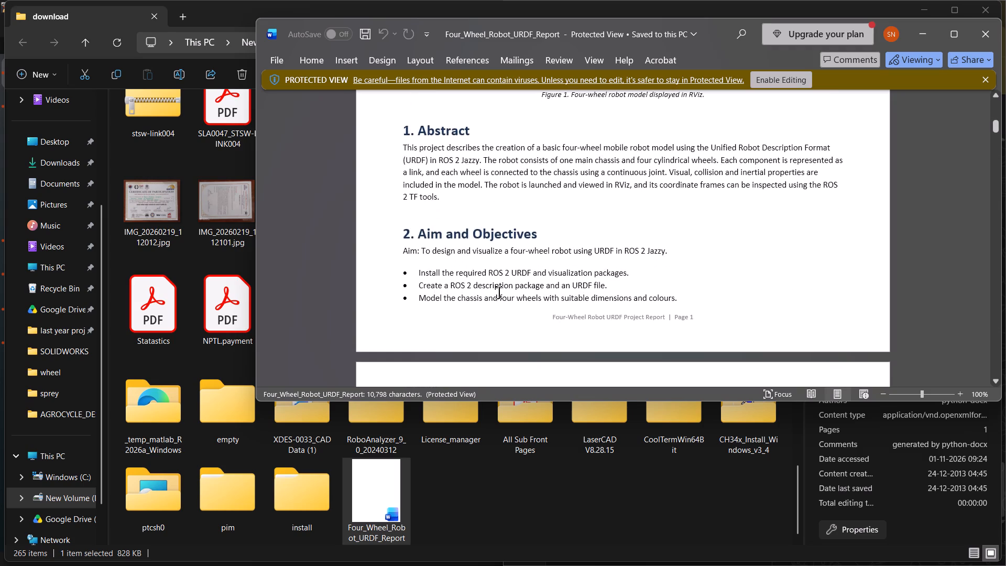
scroll(498, 292, "down", 18)
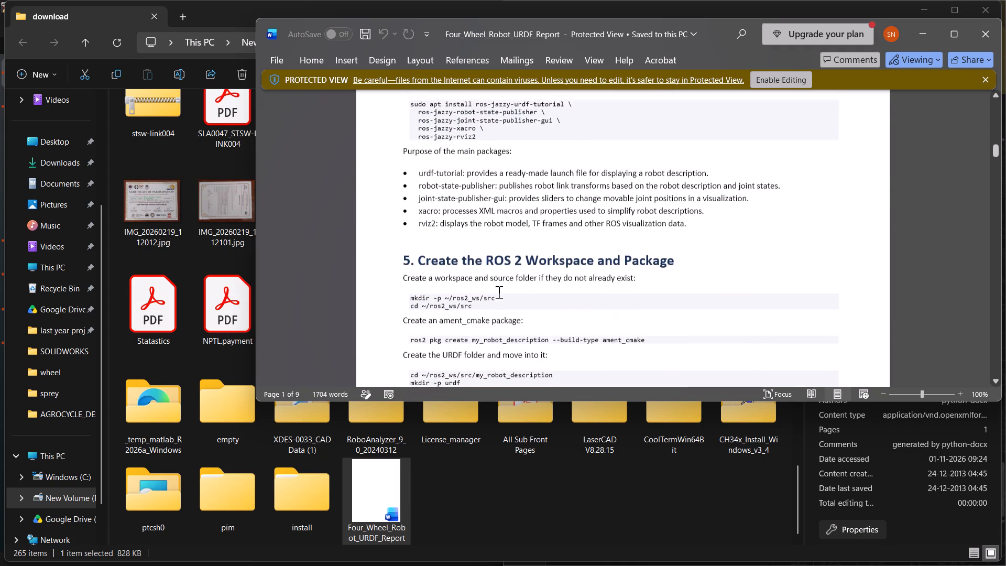
scroll(498, 292, "up", 3)
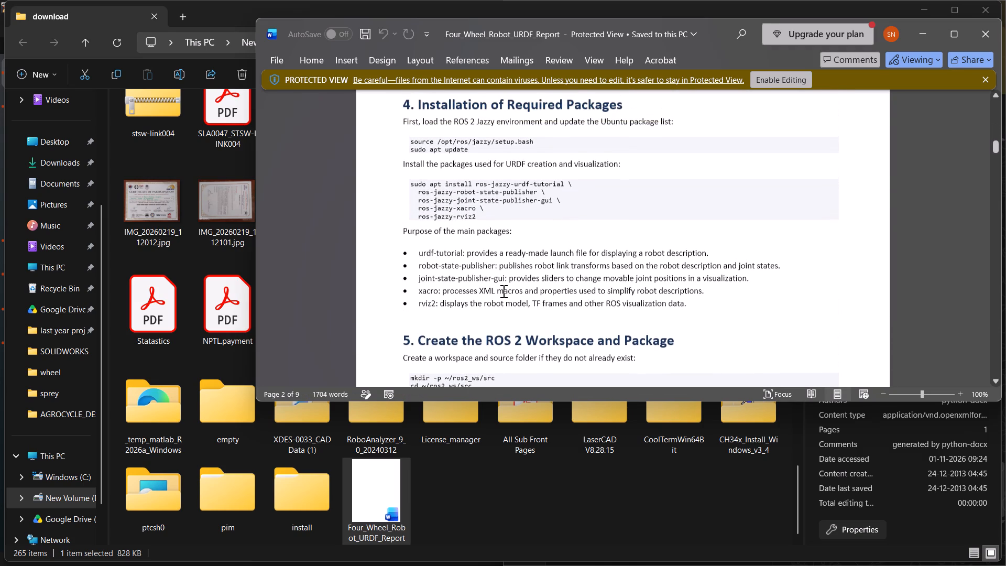
scroll(503, 291, "down", 5)
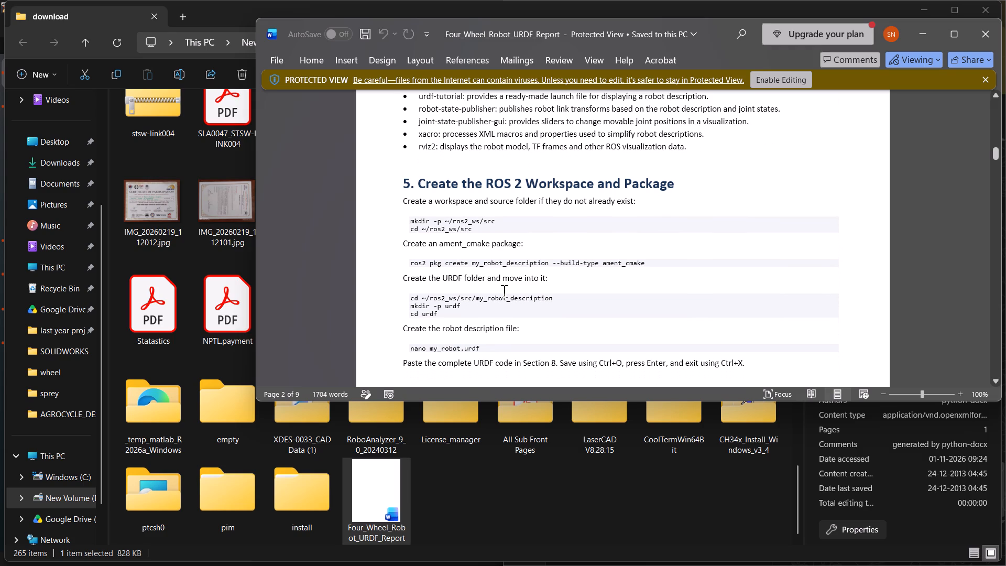
scroll(503, 291, "down", 7)
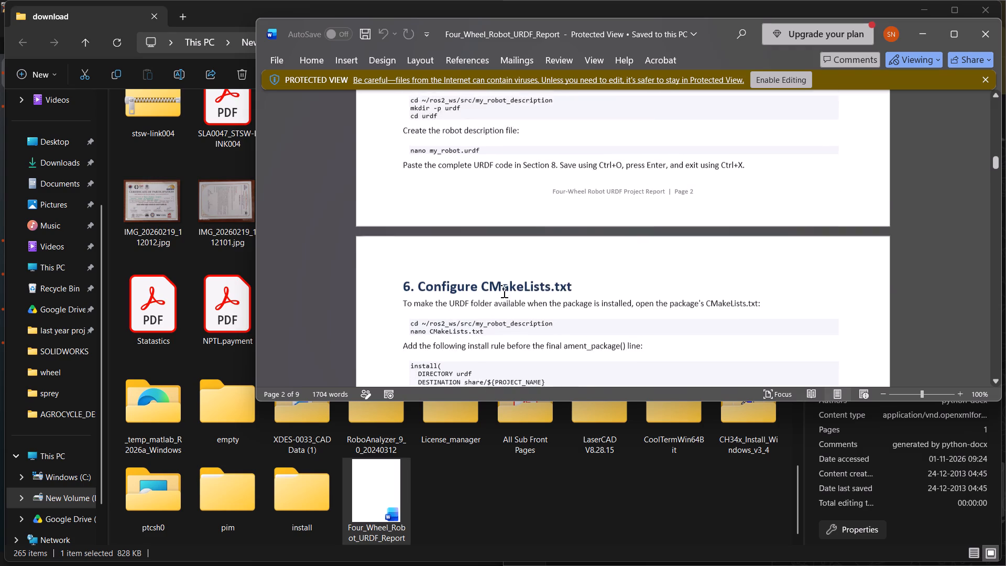
scroll(503, 291, "down", 1)
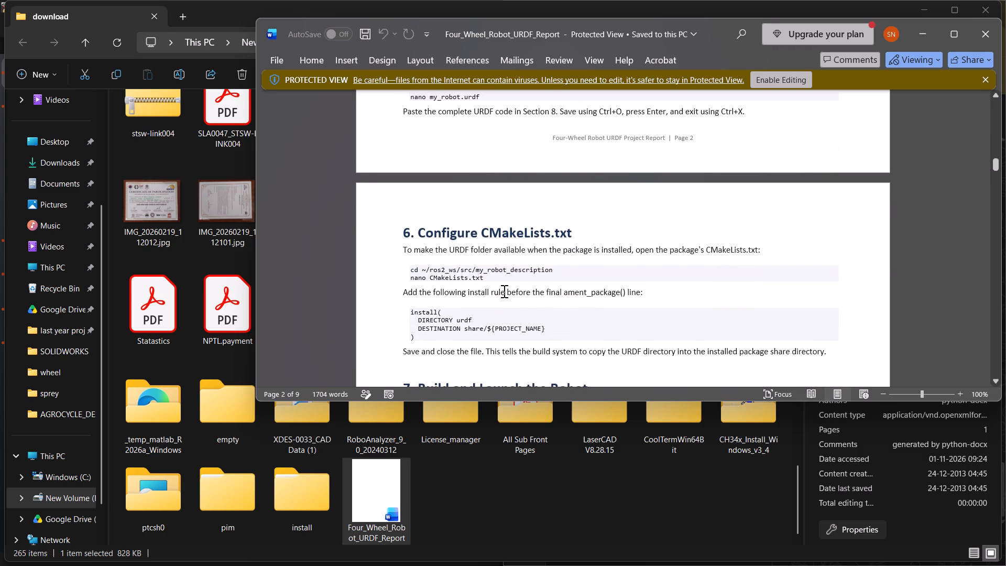
scroll(503, 291, "down", 6)
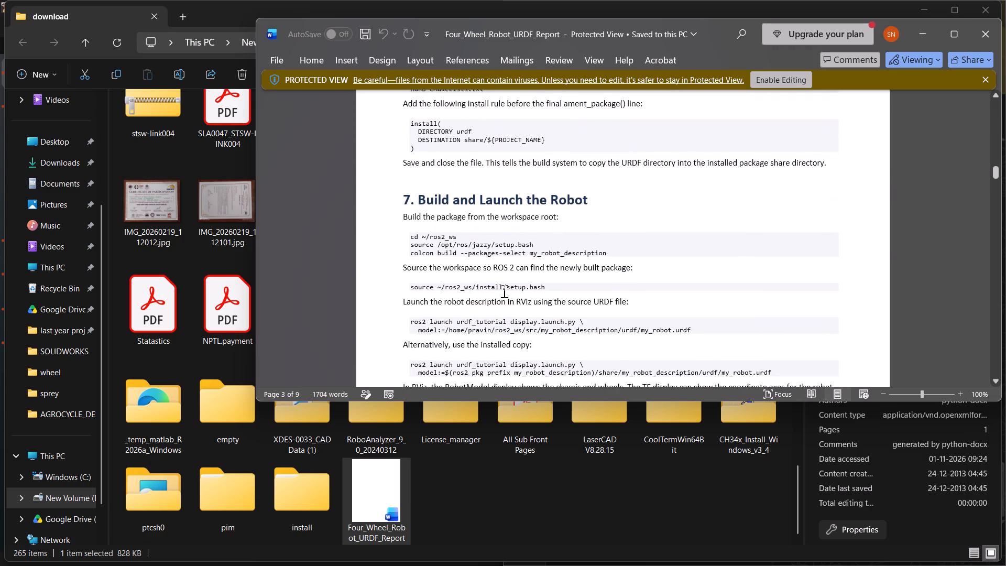
scroll(503, 291, "down", 3)
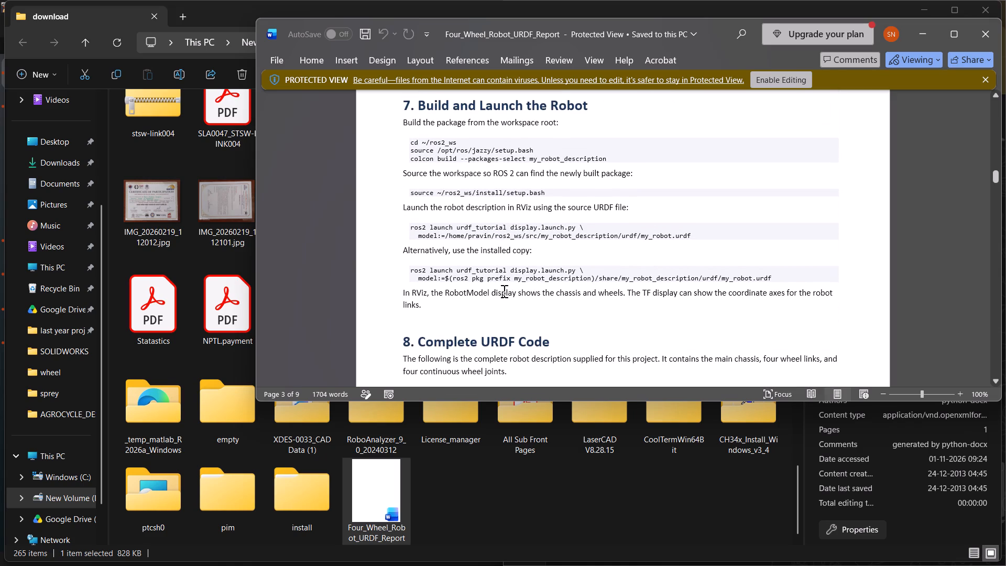
scroll(503, 291, "down", 2)
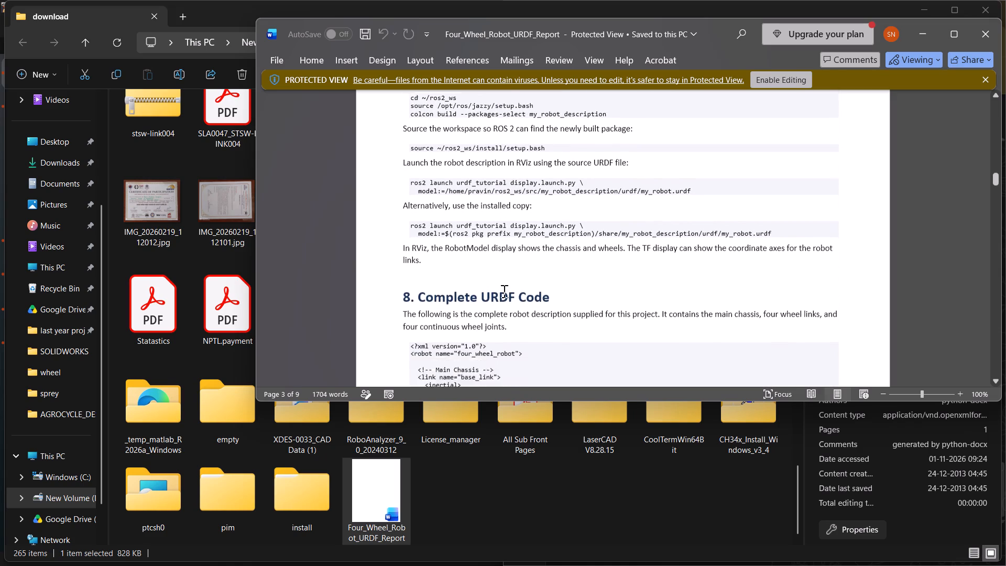
Review the rest of the report, from the complete URDF code and model explanation through the terminal commands, conclusion and technical note.
scroll(503, 291, "down", 7)
scroll(503, 291, "down", 17)
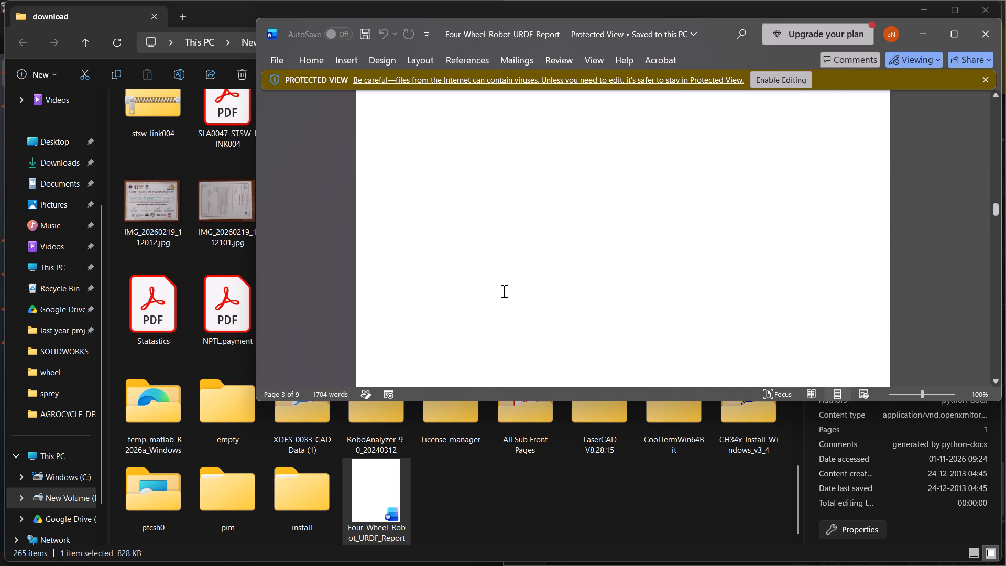
scroll(503, 291, "down", 3)
scroll(503, 291, "up", 9)
scroll(503, 291, "down", 13)
scroll(503, 291, "up", 7)
scroll(503, 291, "down", 9)
scroll(503, 291, "down", 20)
scroll(503, 291, "down", 2)
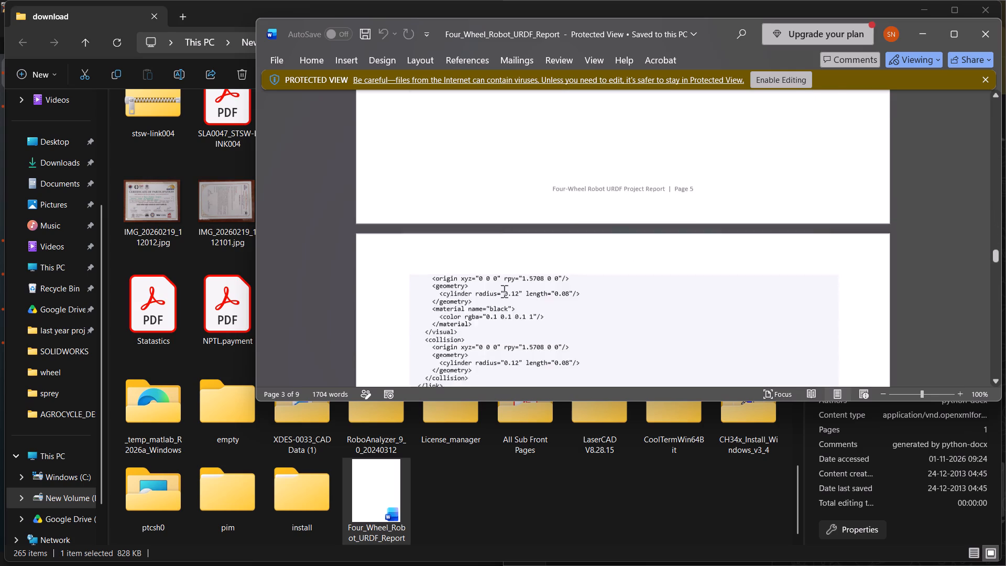
scroll(503, 291, "down", 10)
scroll(503, 291, "down", 16)
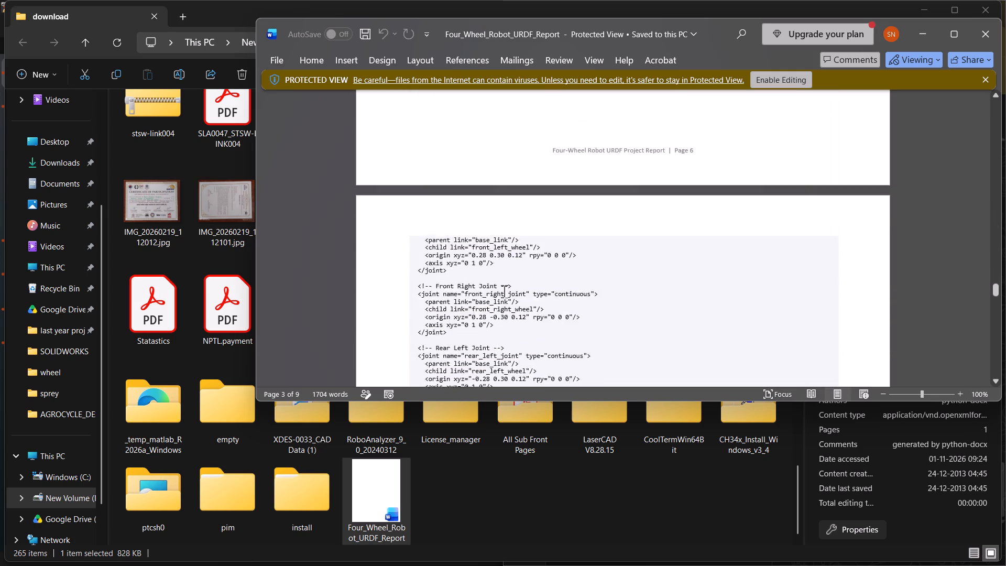
scroll(503, 291, "down", 14)
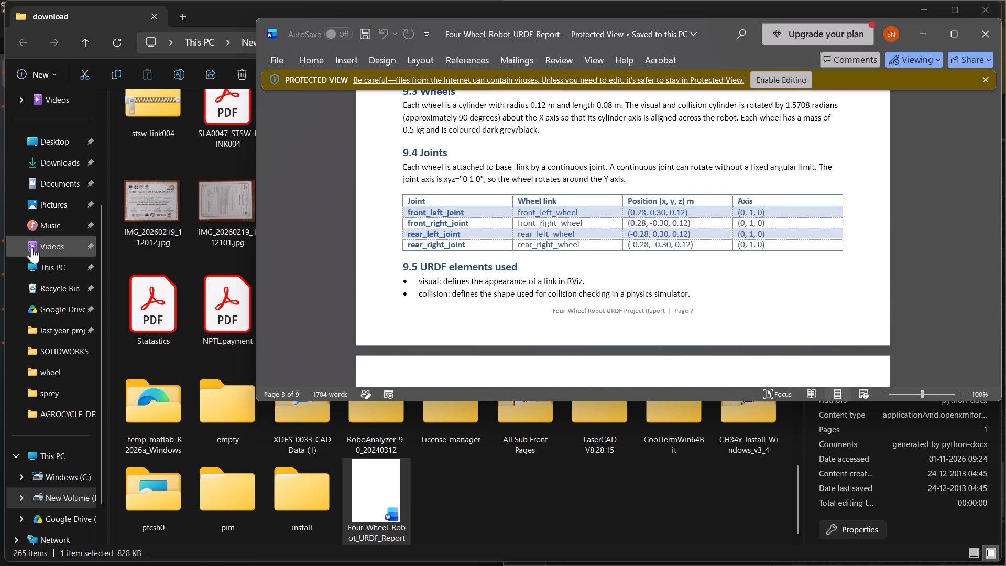
left_click(960, 30)
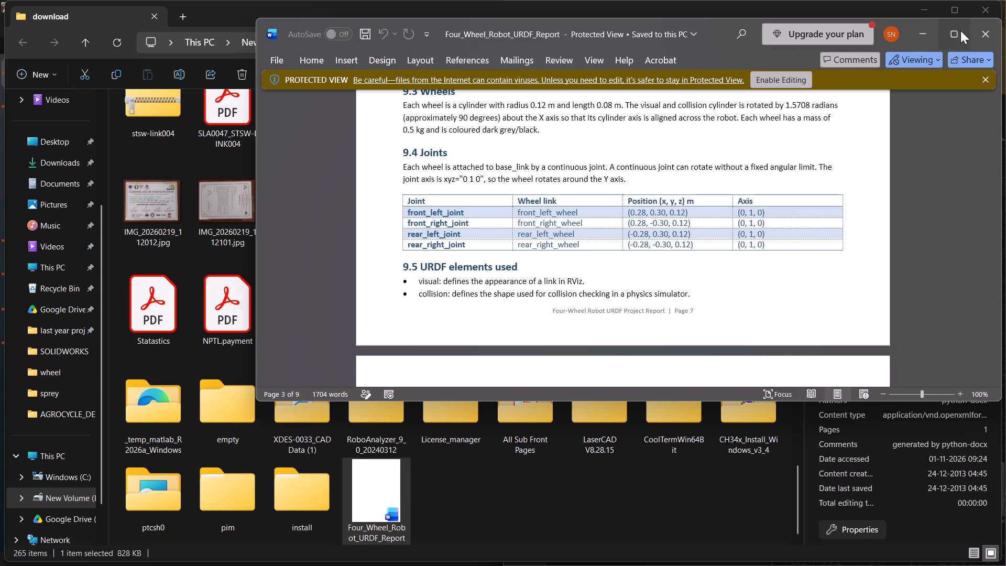
scroll(388, 449, "down", 18)
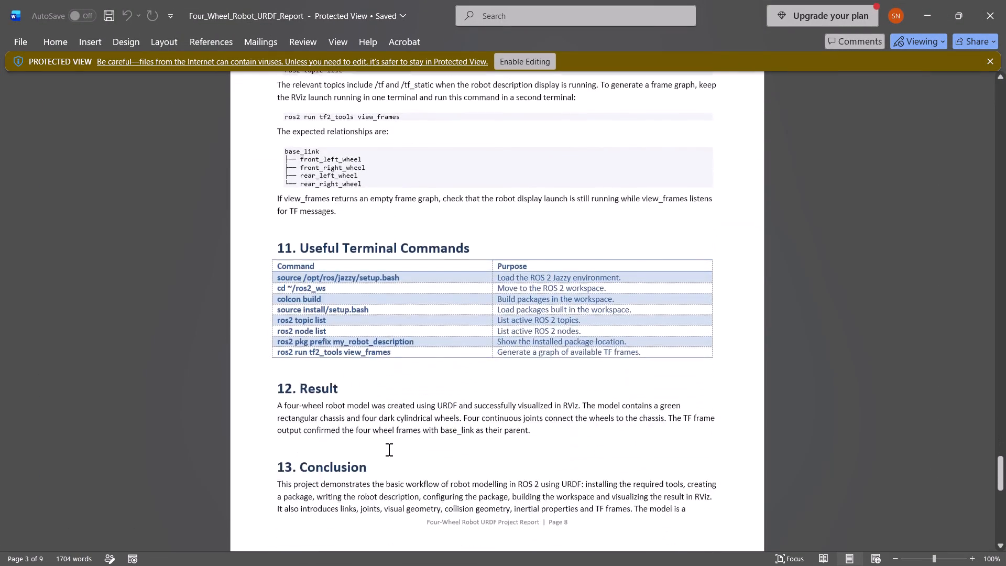
scroll(388, 449, "down", 17)
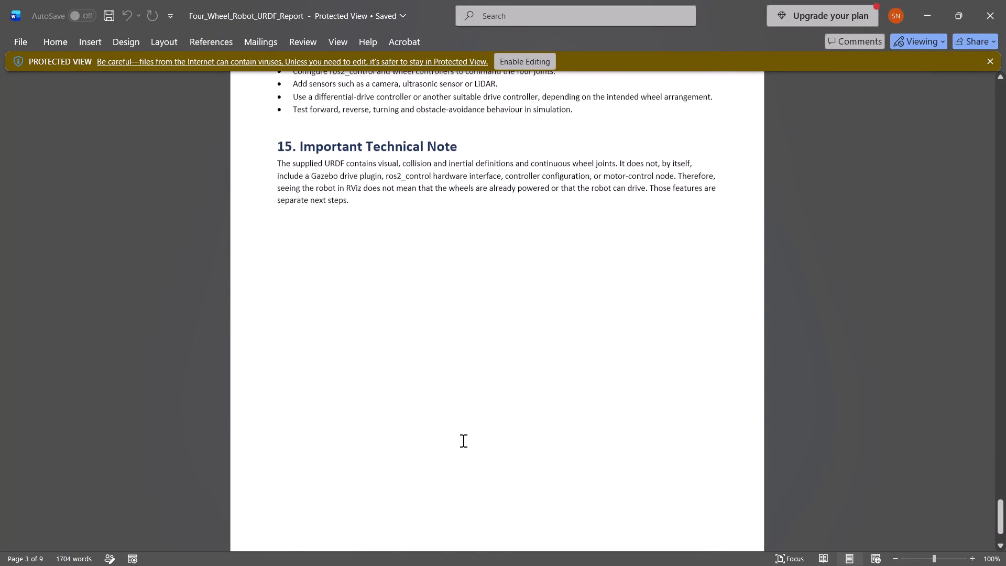
Enable editing for the Four_Wheel_Robot_URDF_Report document.
left_click_drag(999, 504, 983, 169)
left_click_drag(999, 193, 999, 123)
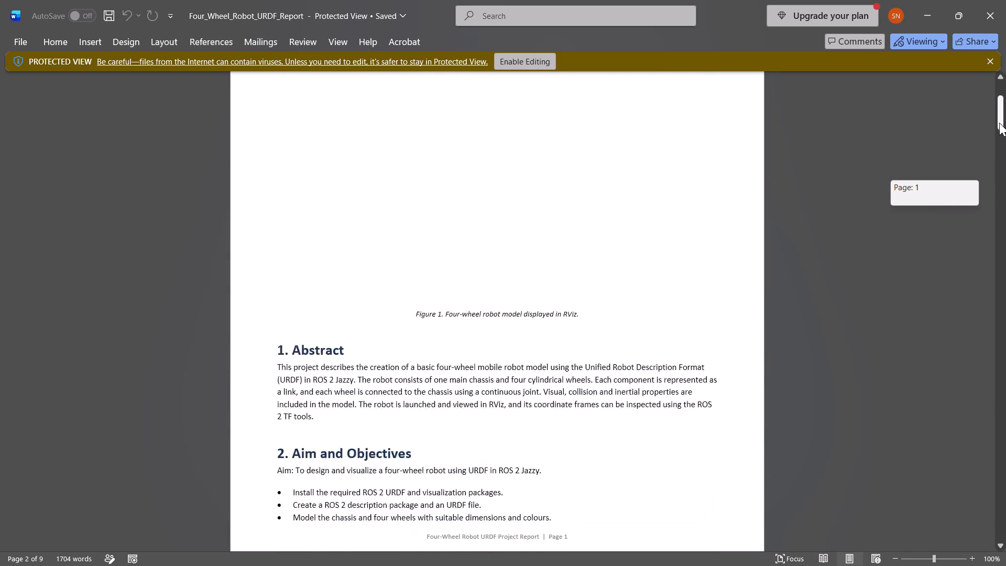
left_click_drag(999, 123, 1003, 93)
left_click(475, 372)
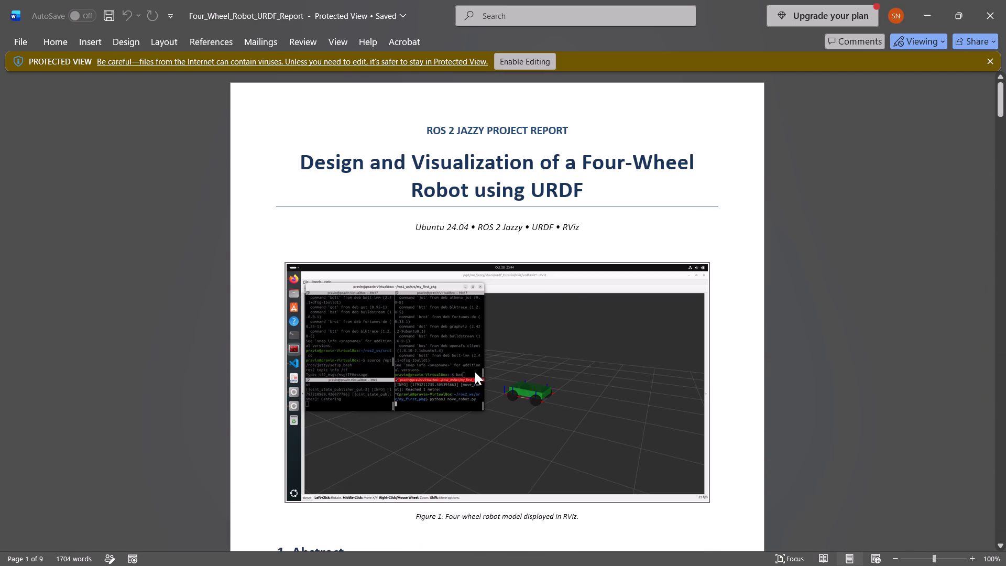
right_click(475, 372)
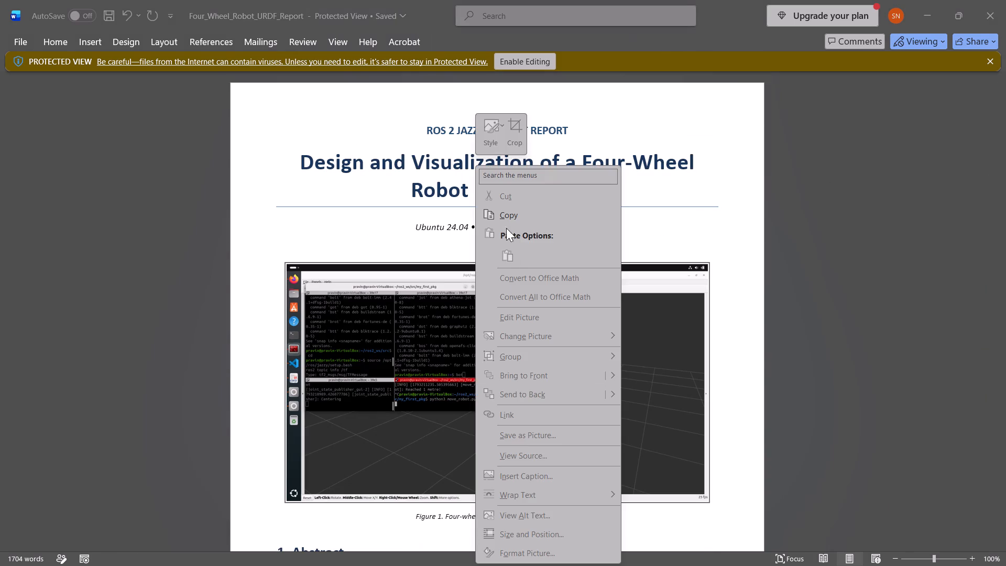
double_click(524, 61)
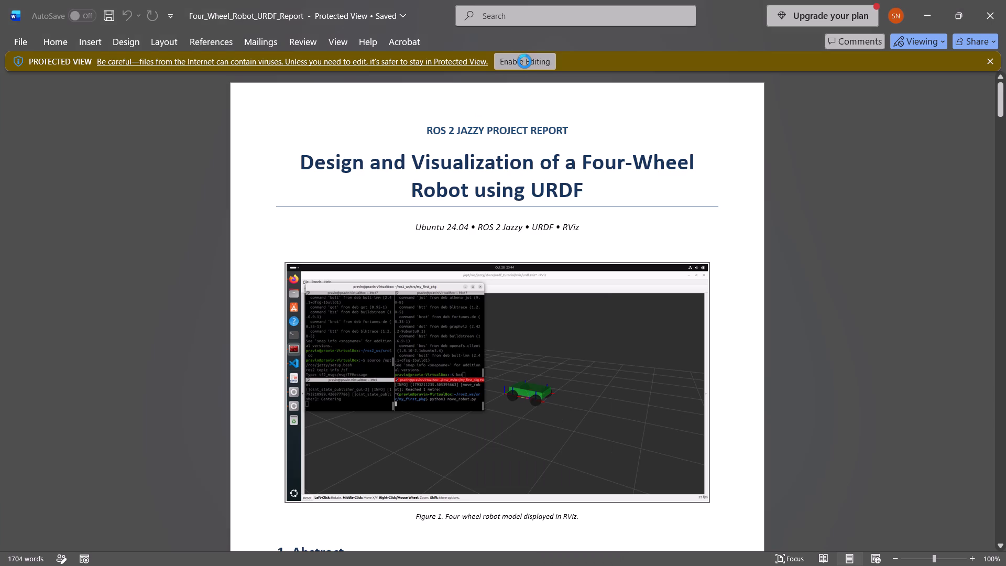
Move the RViz robot screenshot from the title page to the blank area below the Important Technical Note section.
left_click(514, 371)
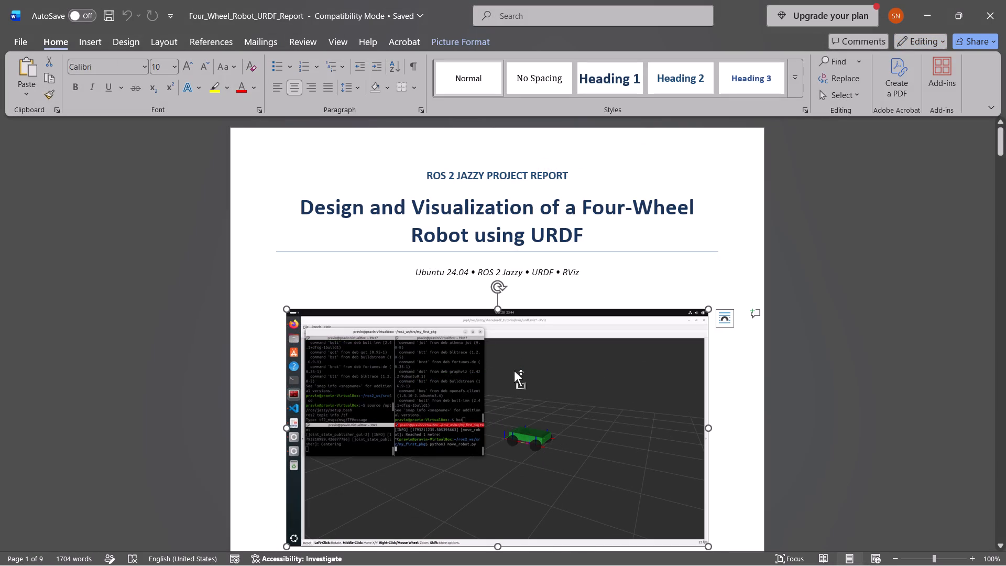
key("ctrl+x")
scroll(514, 371, "down", 16)
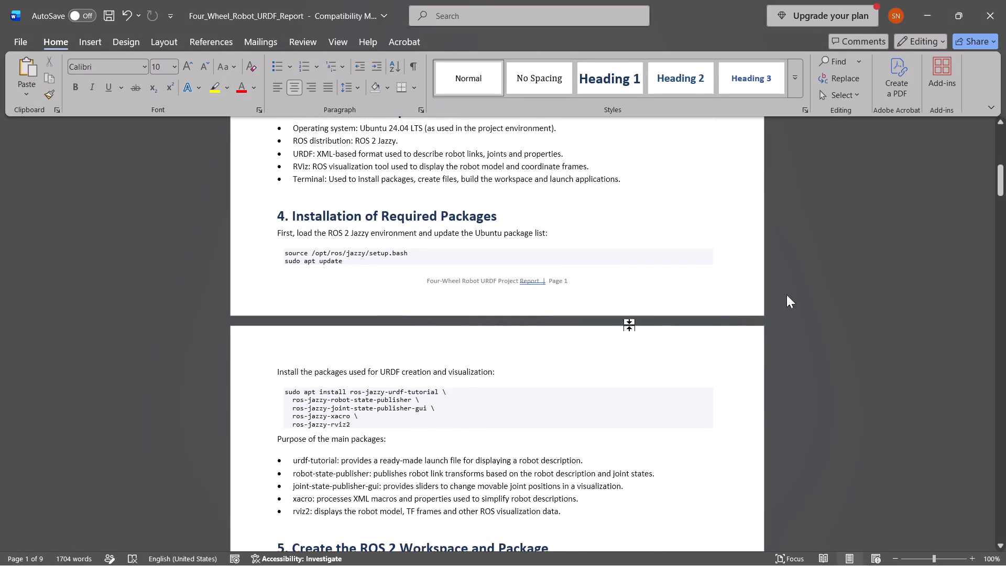
left_click_drag(1000, 190, 971, 510)
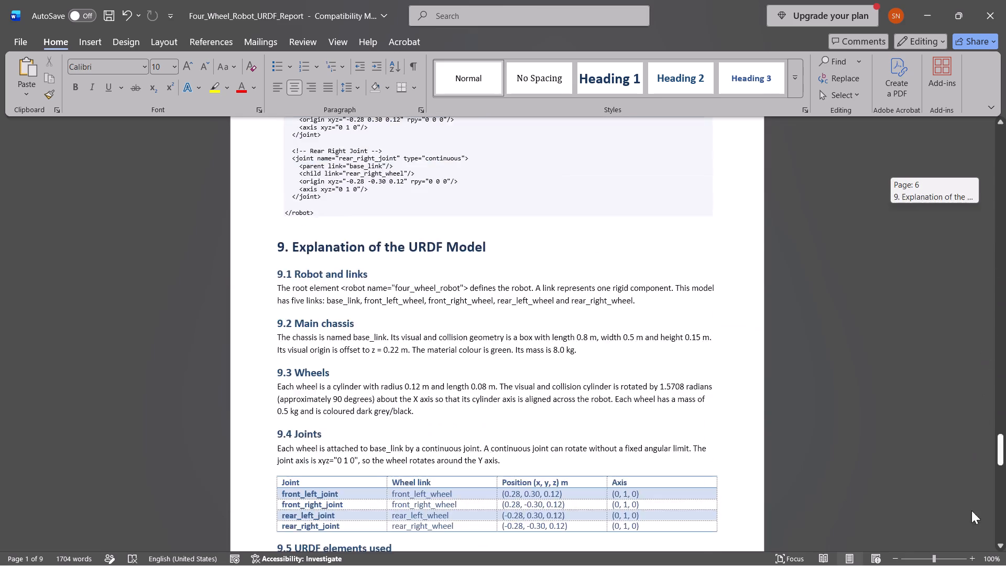
left_click_drag(971, 510, 976, 565)
scroll(610, 387, "up", 7)
left_click(467, 404)
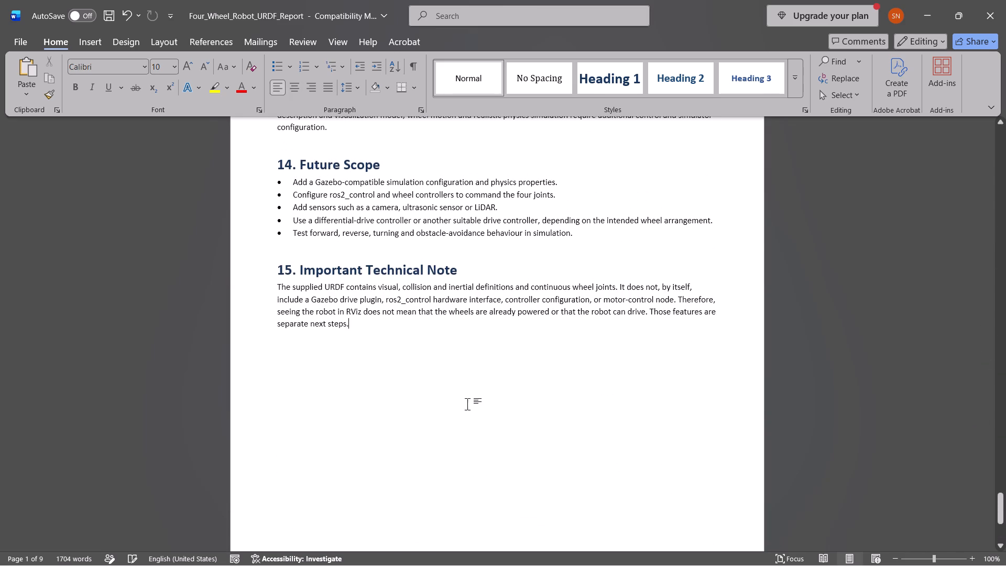
scroll(467, 404, "down", 3)
double_click(381, 349)
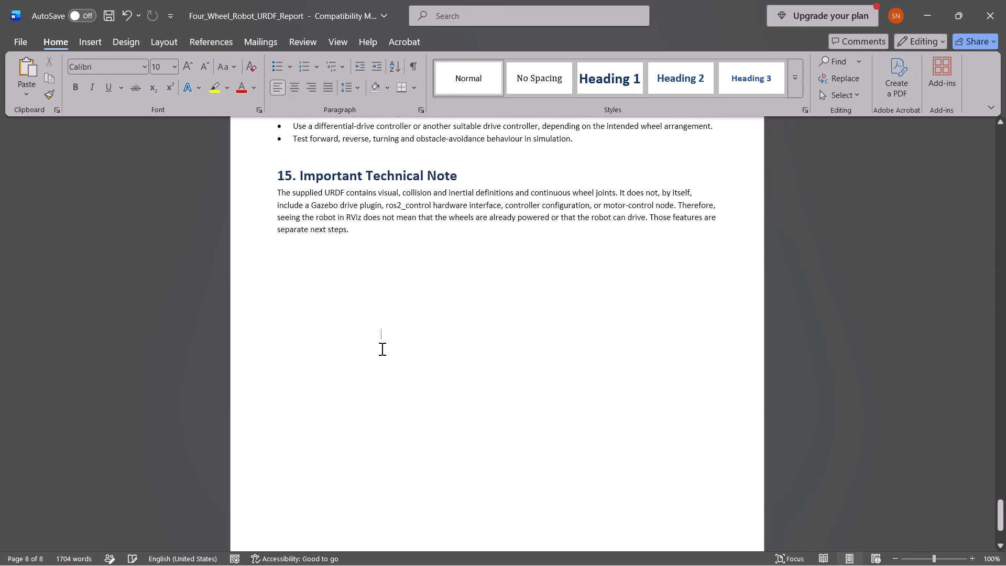
key("ctrl+v")
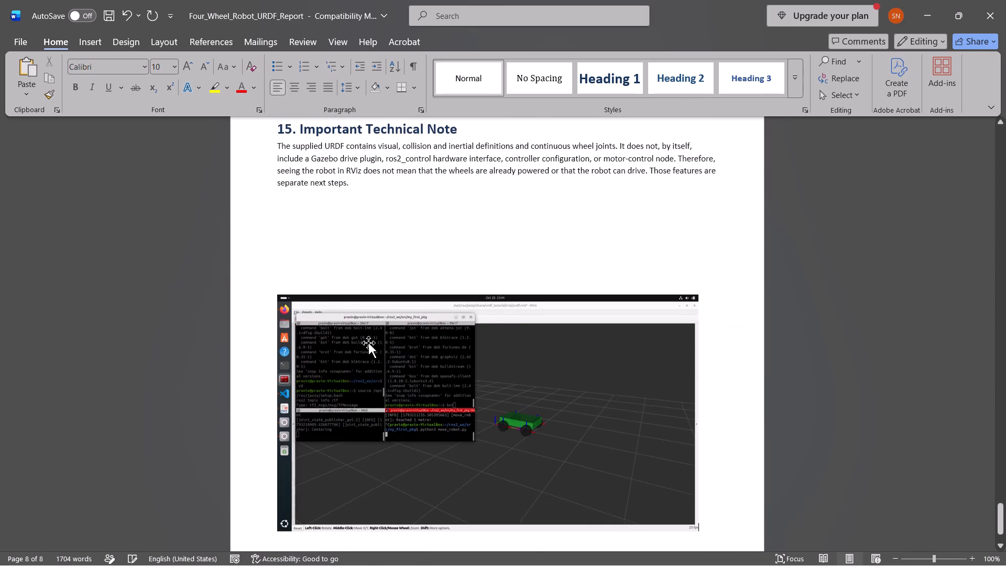
Set the moved screenshot's text wrapping to Top and Bottom and shift it slightly up beneath the section 15 text.
left_click_drag(368, 343, 374, 309)
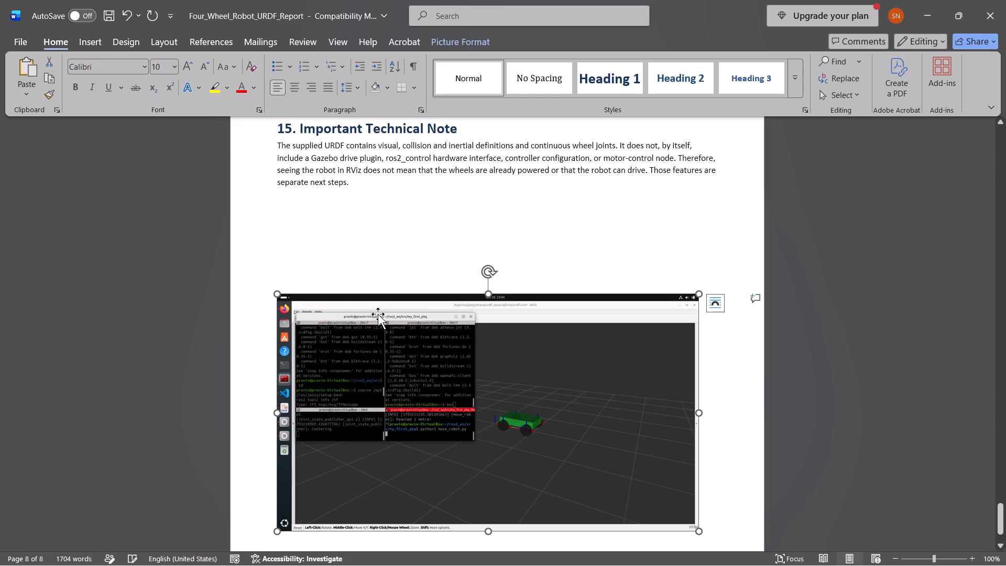
left_click_drag(392, 334, 395, 312)
scroll(397, 313, "down", 3)
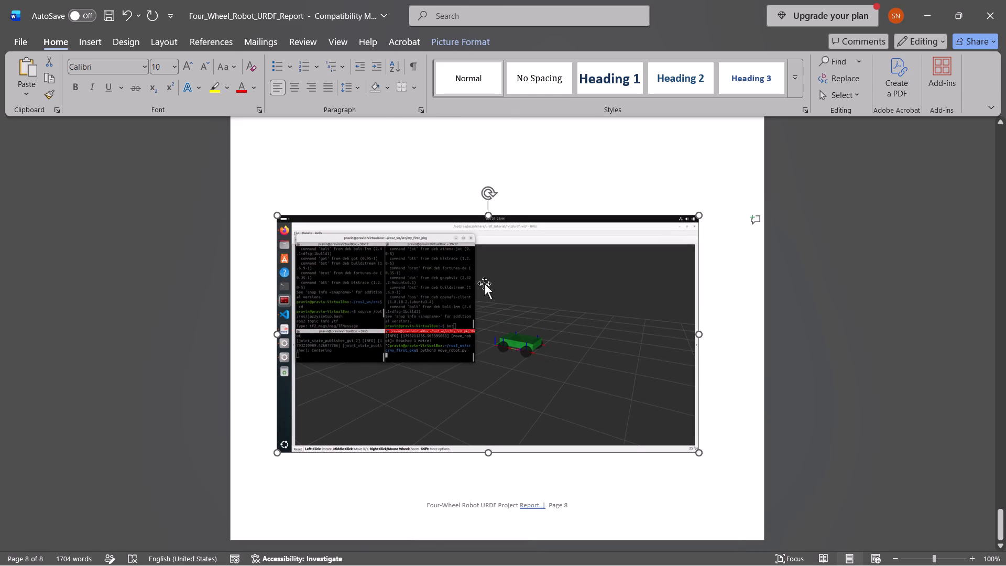
left_click(718, 228)
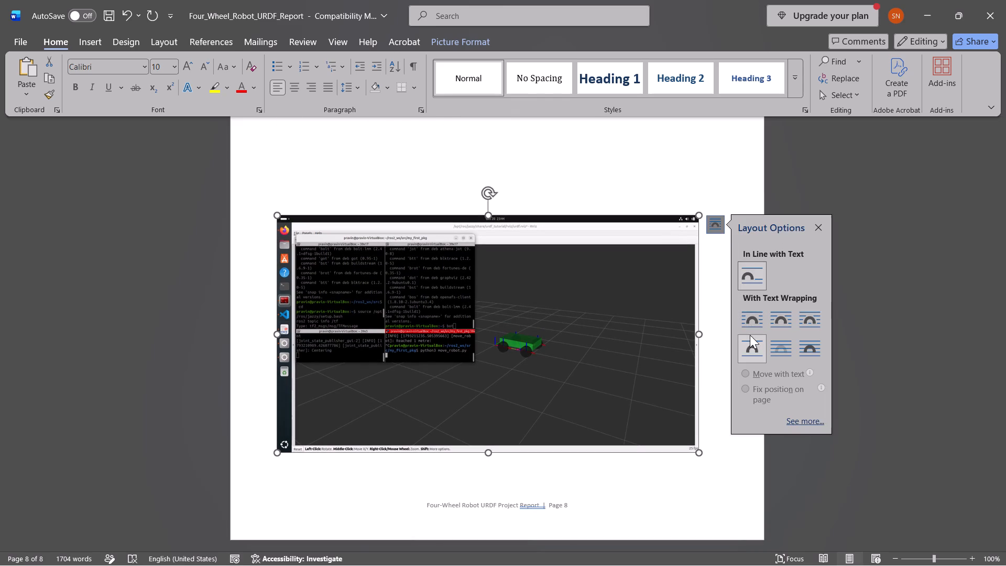
left_click(750, 340)
scroll(589, 309, "up", 2)
left_click_drag(526, 364, 527, 322)
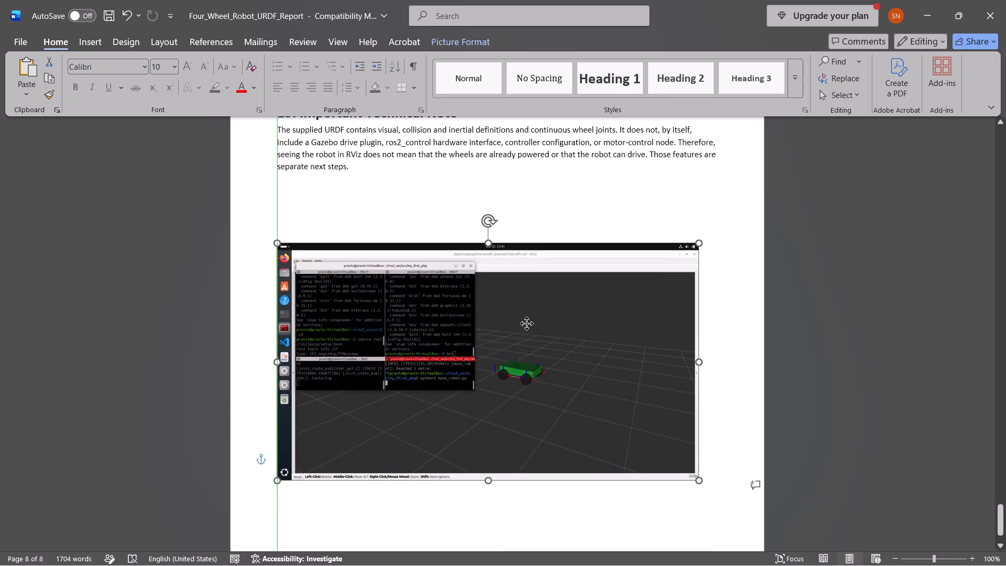
left_click_drag(527, 322, 532, 313)
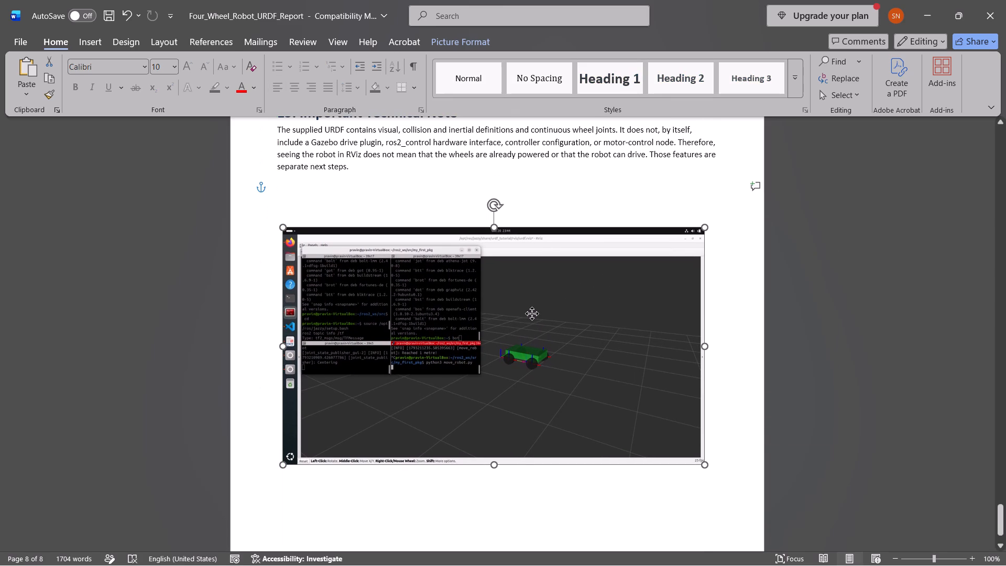
left_click(545, 196)
Move the caption "Figure 1. Four-wheel robot model displayed in RViz." from the first page to directly below the robot screenshot on page 8.
scroll(546, 196, "up", 1)
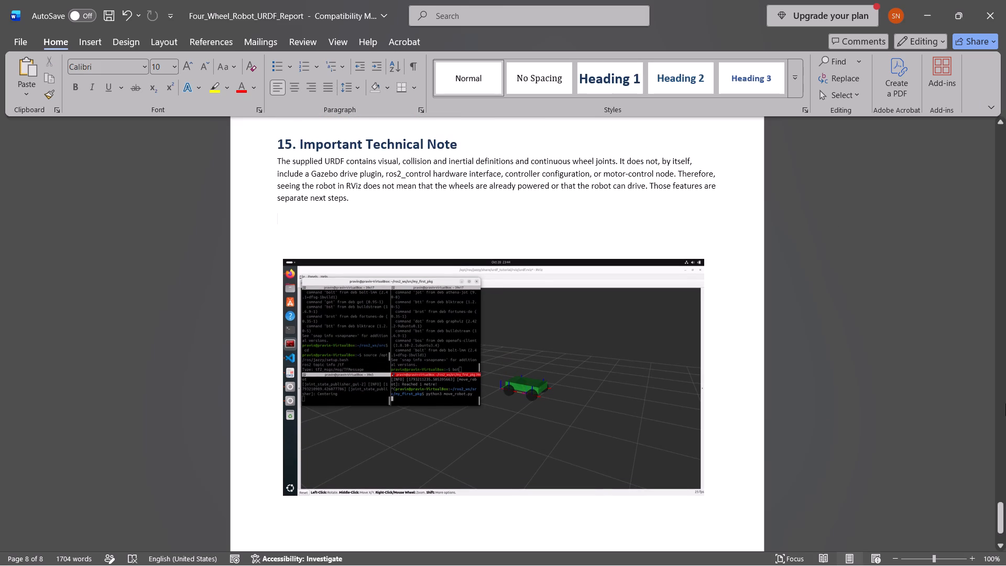
left_click_drag(999, 513, 960, 341)
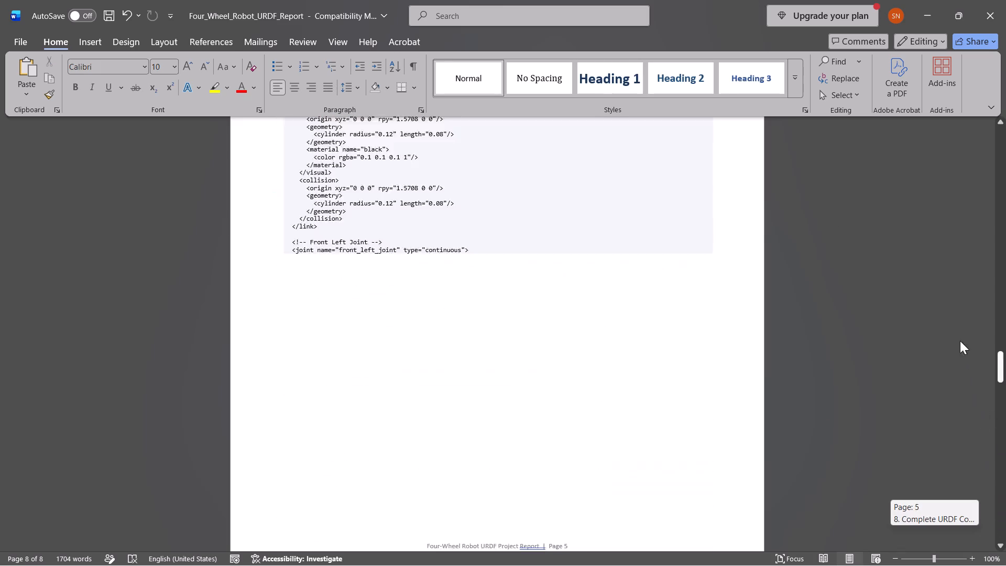
left_click_drag(960, 341, 931, 117)
left_click_drag(410, 336, 575, 330)
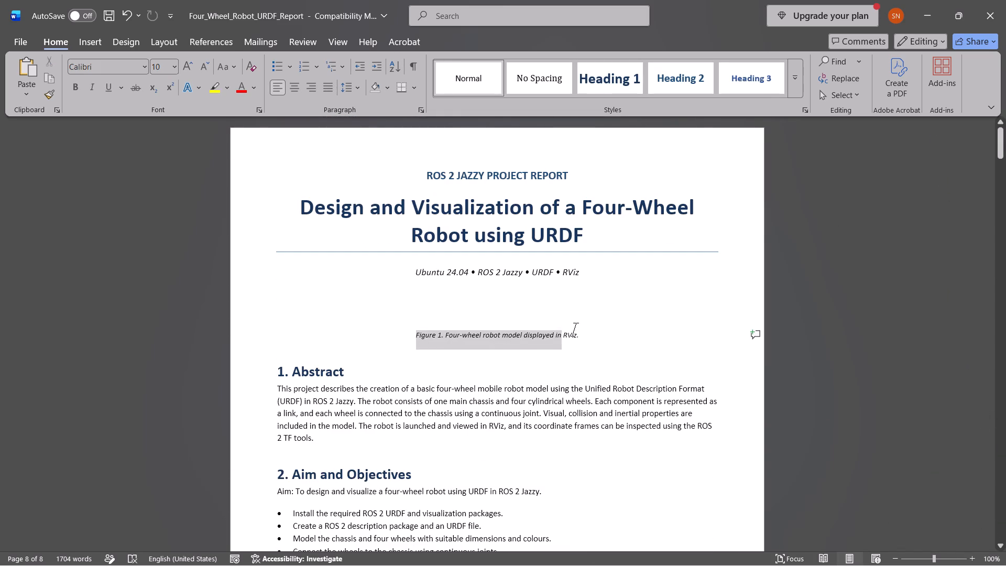
left_click_drag(575, 330, 586, 342)
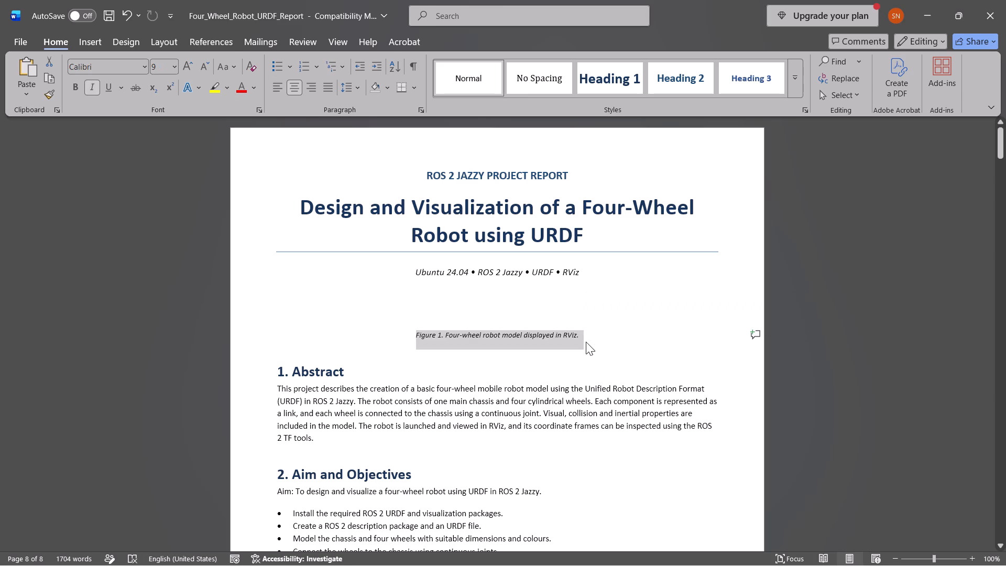
key("ctrl+c")
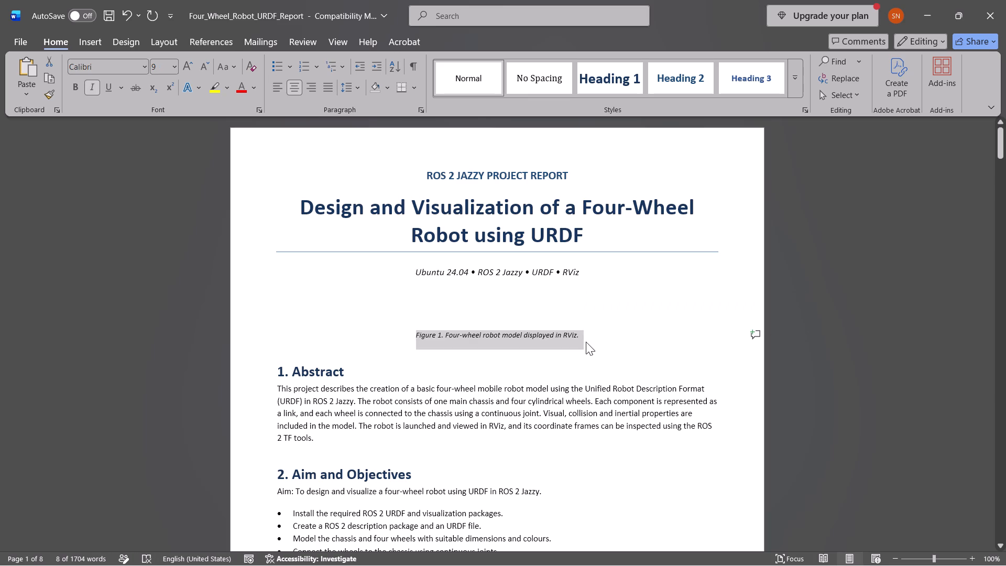
key("ctrl+c")
key("ctrl+x")
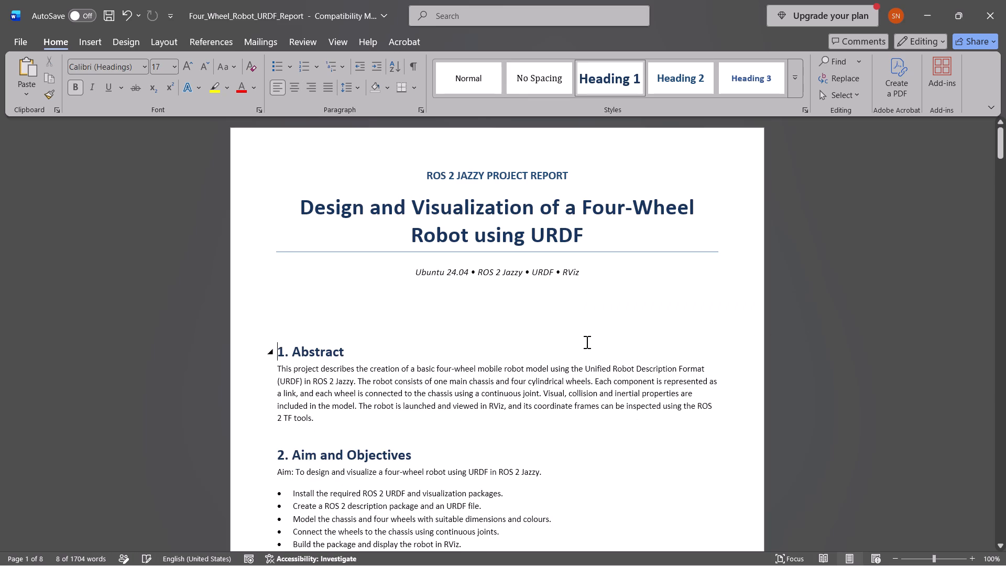
left_click(342, 330)
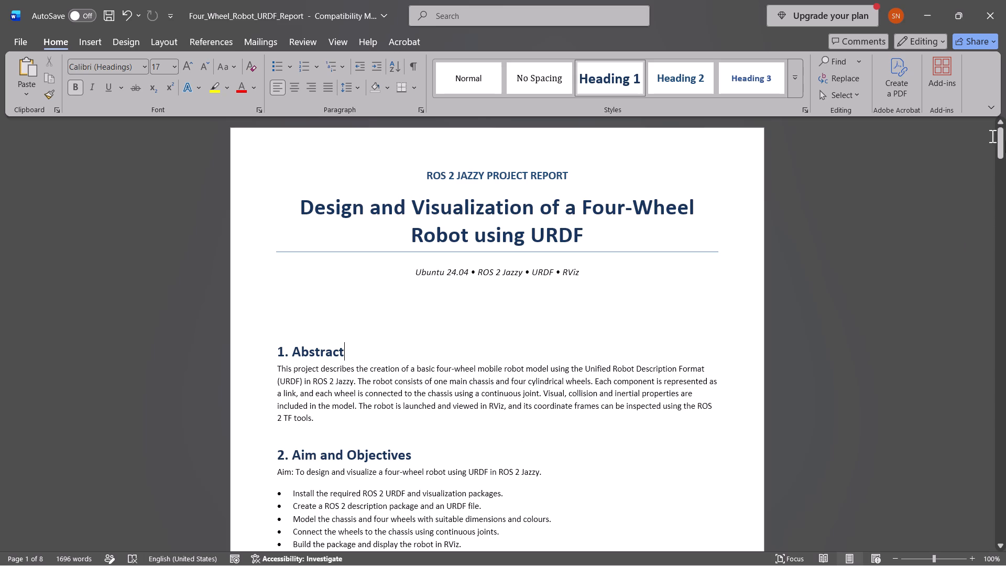
left_click_drag(1000, 144, 972, 565)
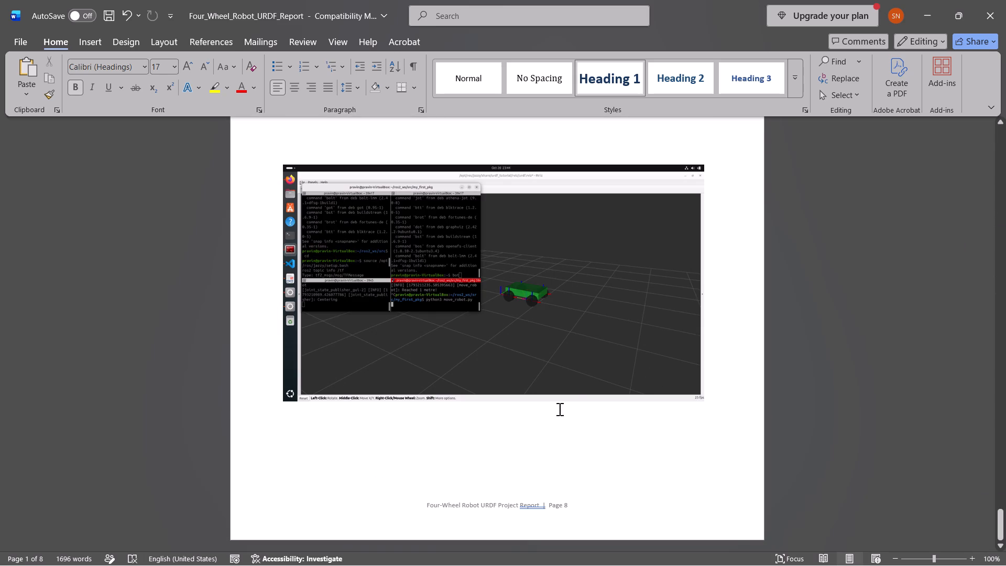
left_click(521, 422)
key("ctrl+v")
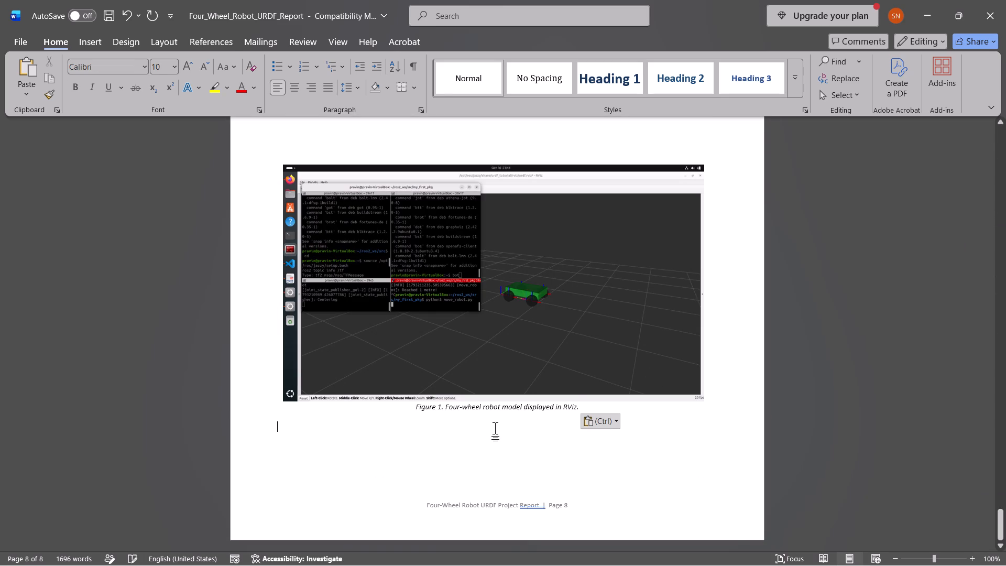
Cut the italic line "Ubuntu 24.04 • ROS 2 Jazzy • URDF • RViz" from beneath the report title on the first page.
scroll(568, 411, "up", 5)
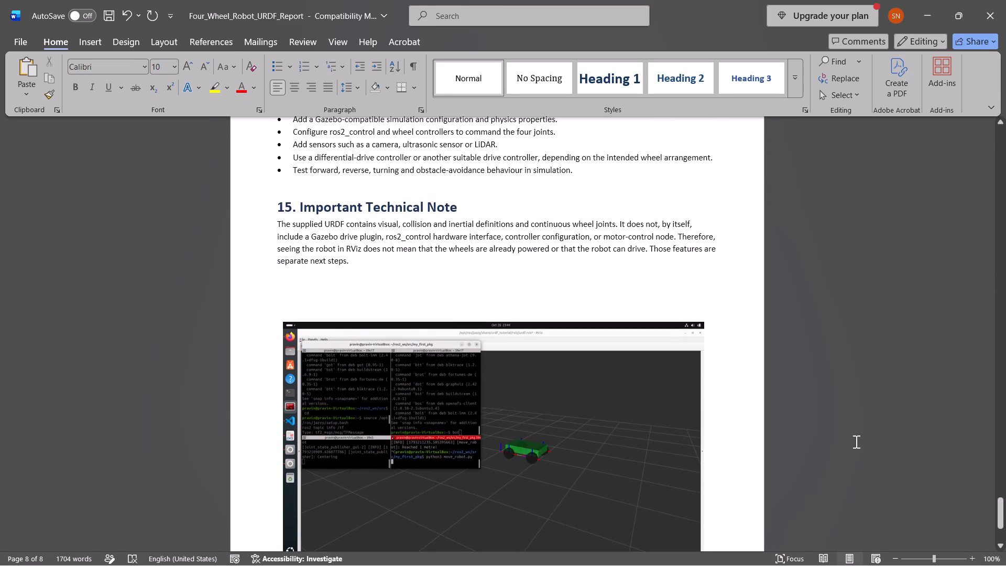
left_click_drag(999, 509, 996, 439)
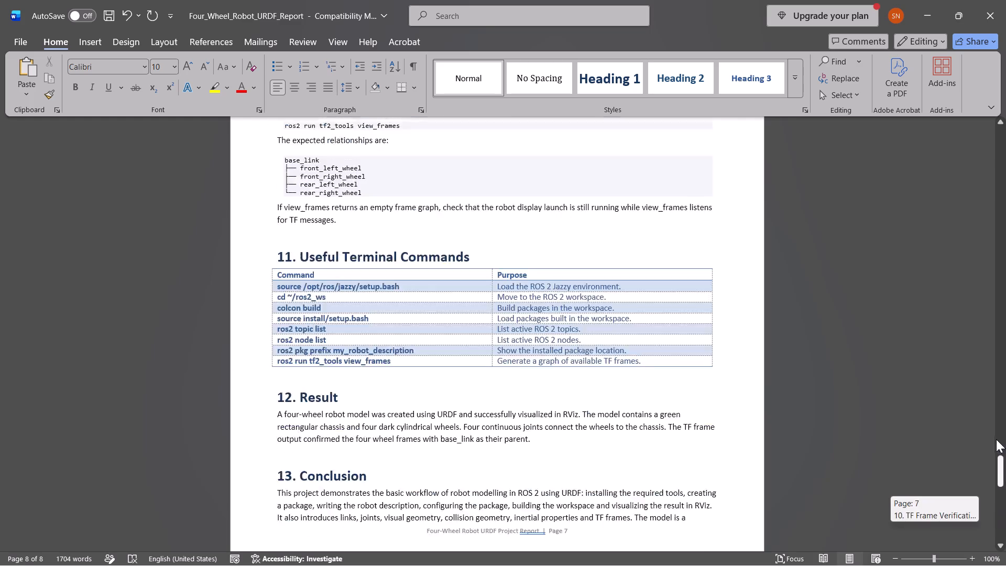
left_click_drag(996, 439, 975, 124)
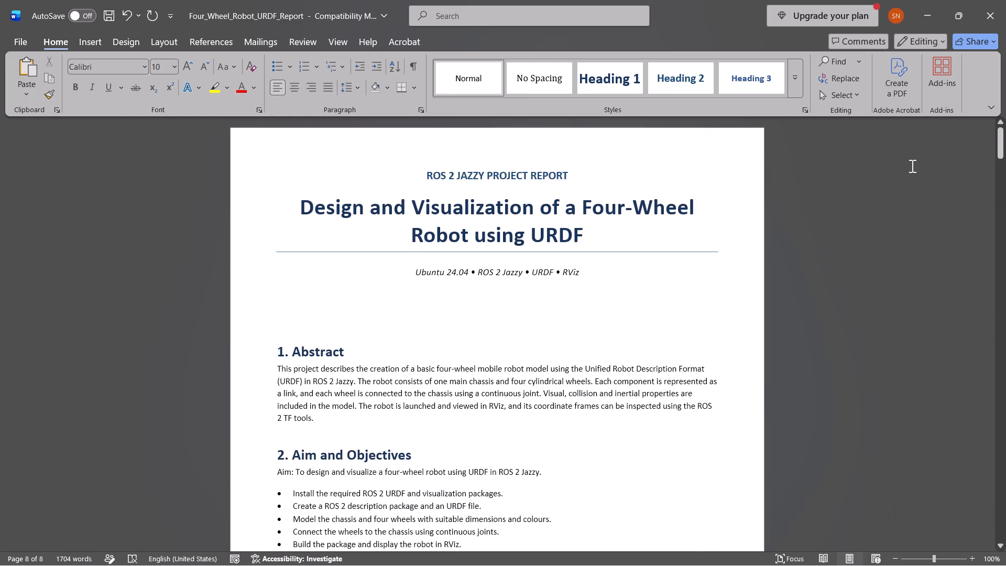
left_click_drag(381, 270, 604, 270)
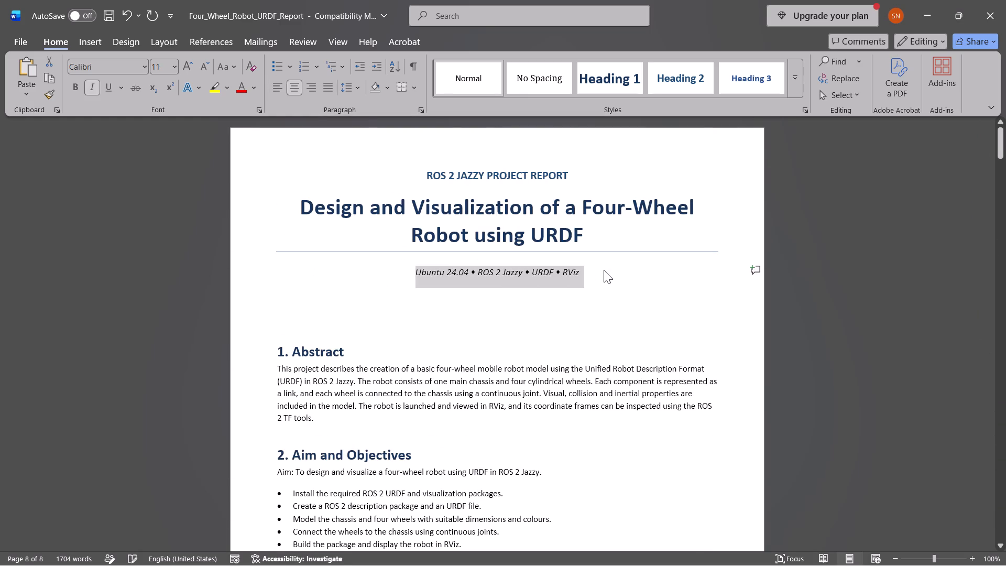
key("ctrl+x")
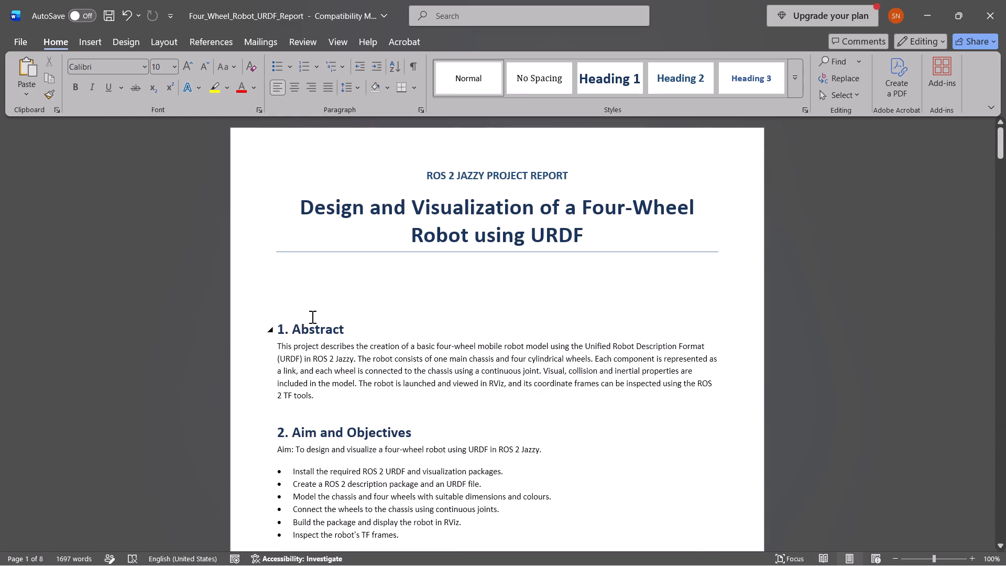
Delete the empty lines between the report title and the "1. Abstract" heading.
left_click_drag(311, 316, 290, 264)
left_click(303, 297)
key("BackSpace")
key("BackSpace")
key("BackSpace")
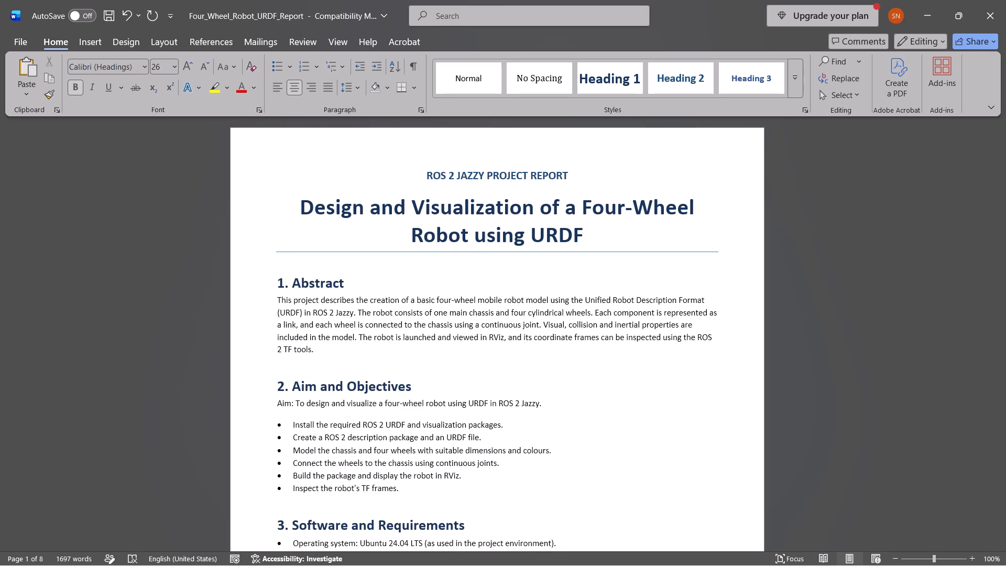
key("Down")
key("Left")
key("Left")
key("Left")
key("Left")
key("Left")
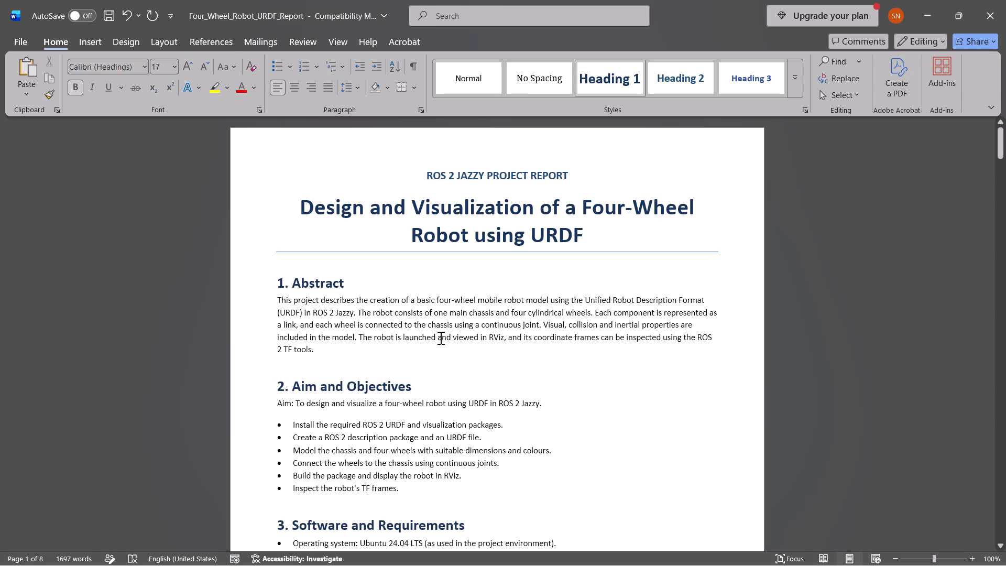
Paste the cut "Ubuntu 24.04 • ROS 2 Jazzy • URDF • RViz" line just above the robot screenshot on the last page.
left_click_drag(1001, 139, 993, 565)
scroll(552, 312, "up", 2)
left_click(300, 214)
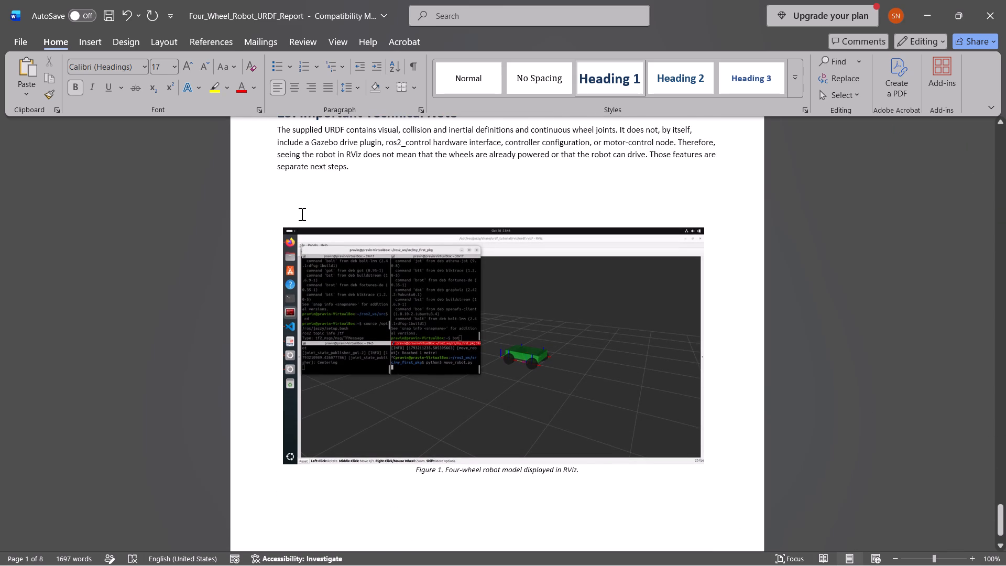
key("ctrl+v")
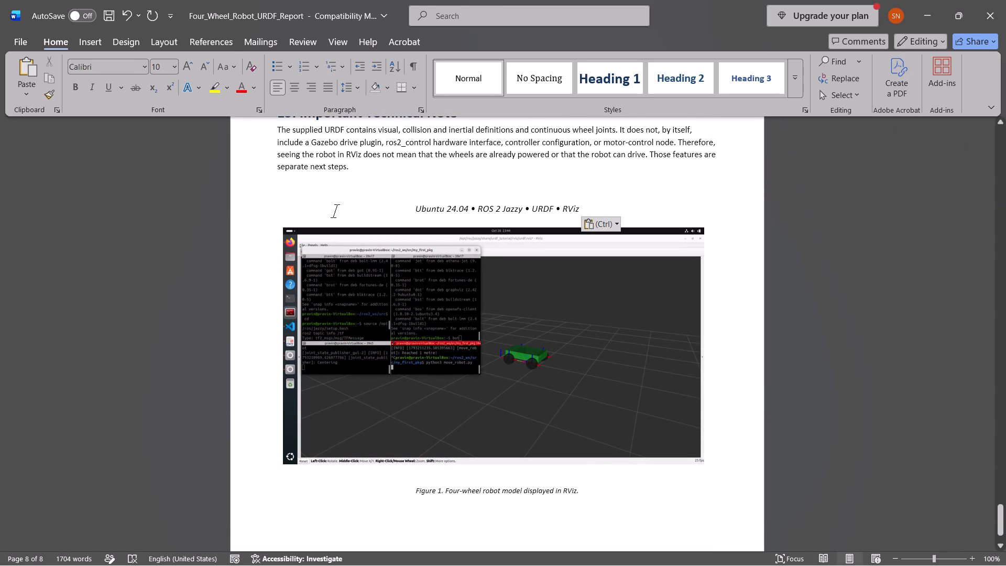
left_click(335, 211)
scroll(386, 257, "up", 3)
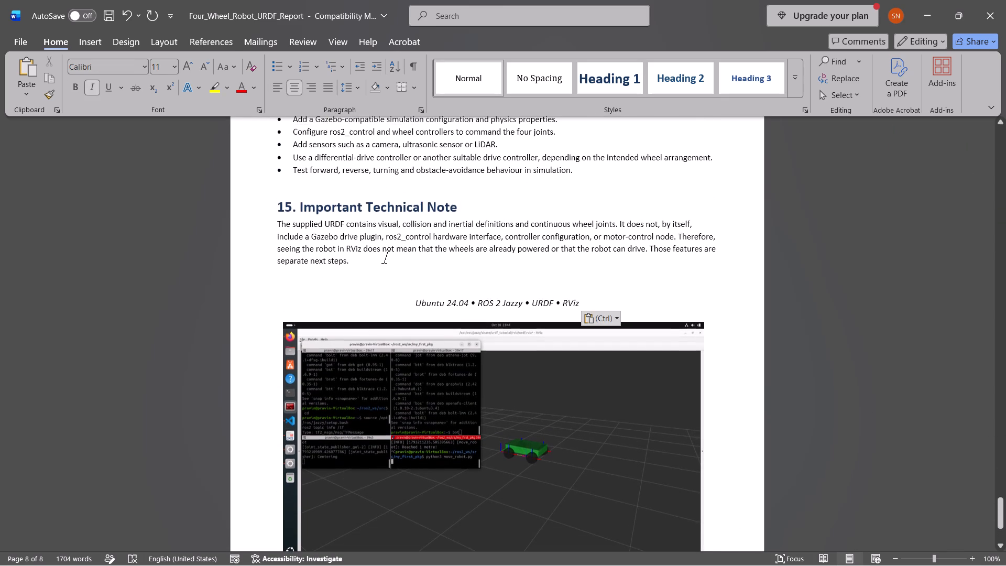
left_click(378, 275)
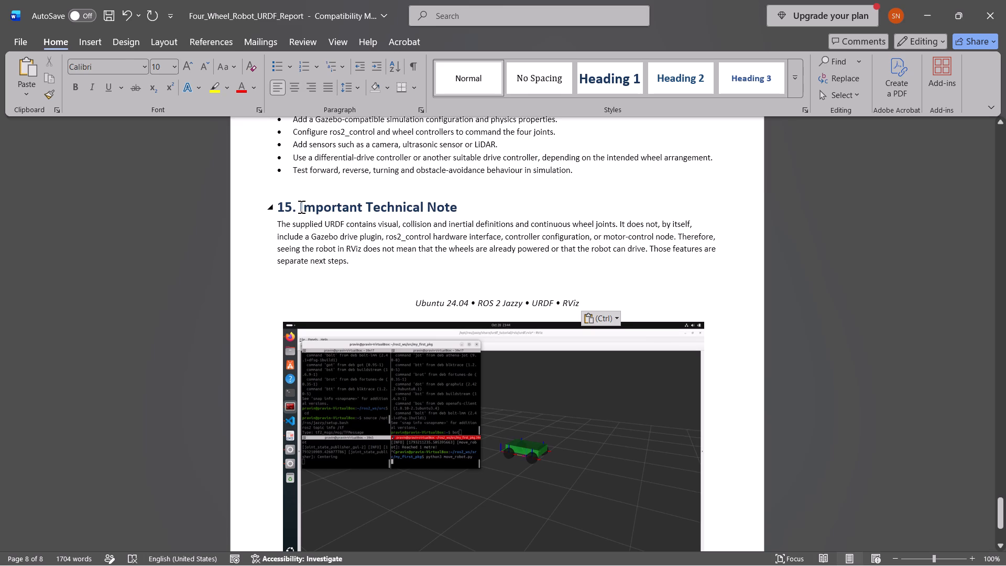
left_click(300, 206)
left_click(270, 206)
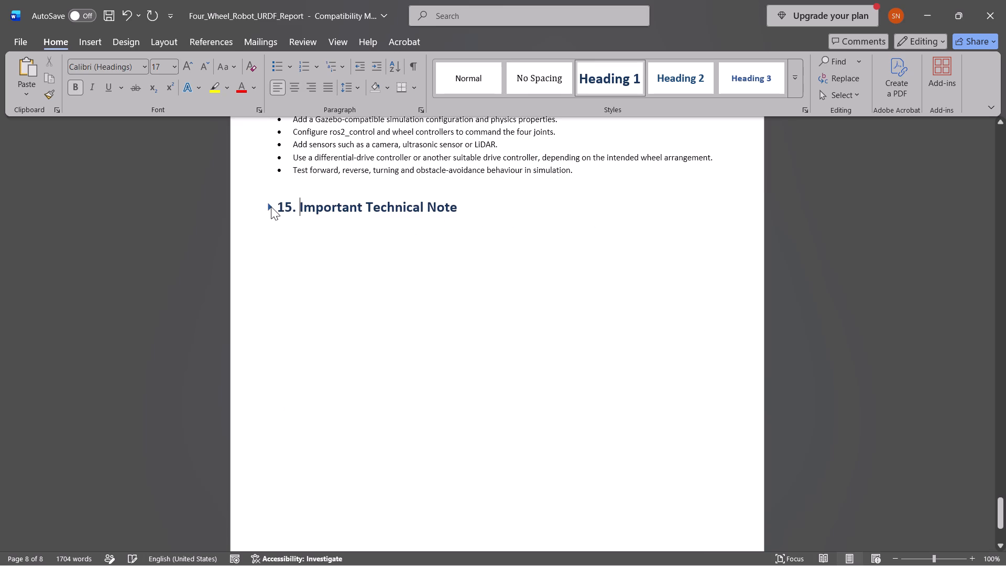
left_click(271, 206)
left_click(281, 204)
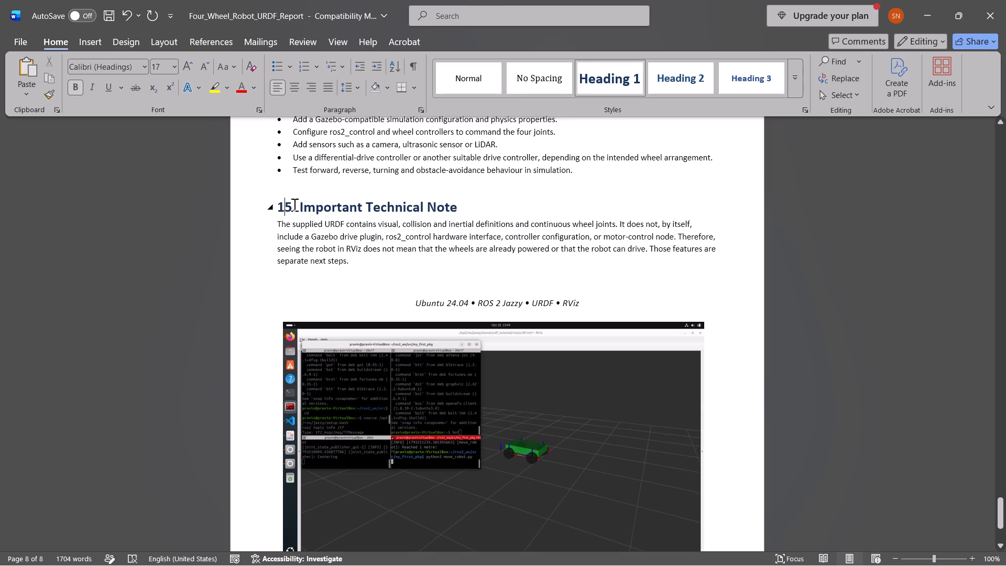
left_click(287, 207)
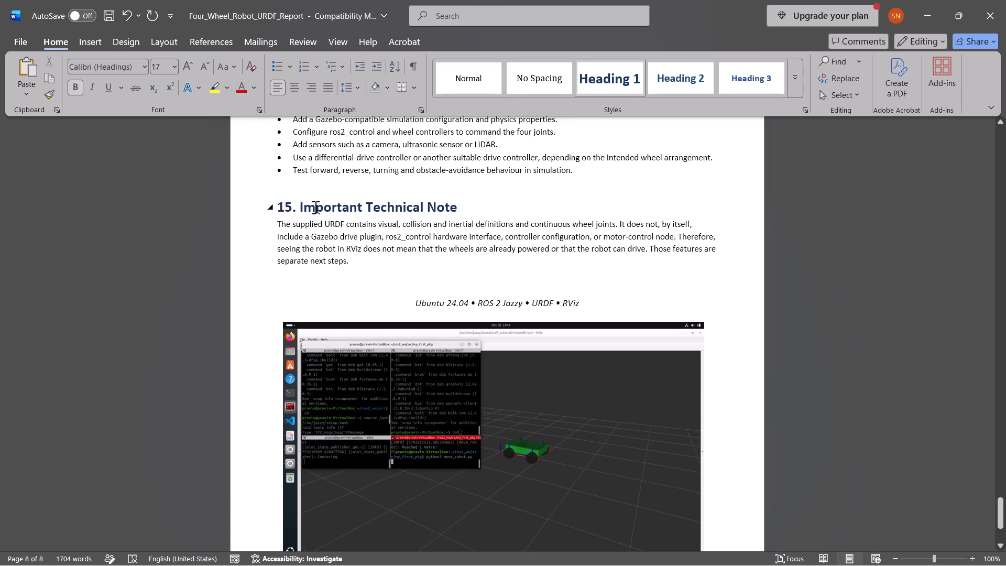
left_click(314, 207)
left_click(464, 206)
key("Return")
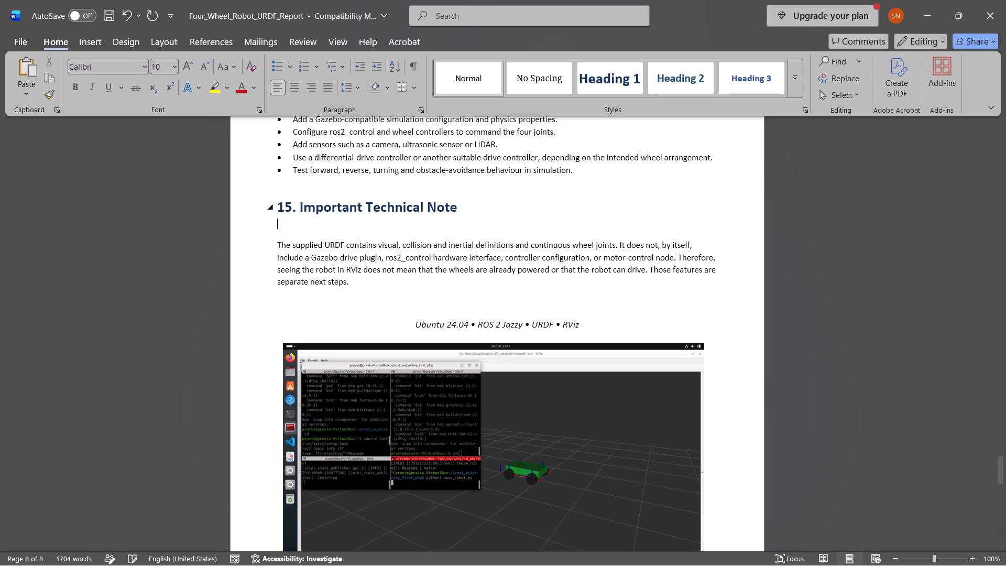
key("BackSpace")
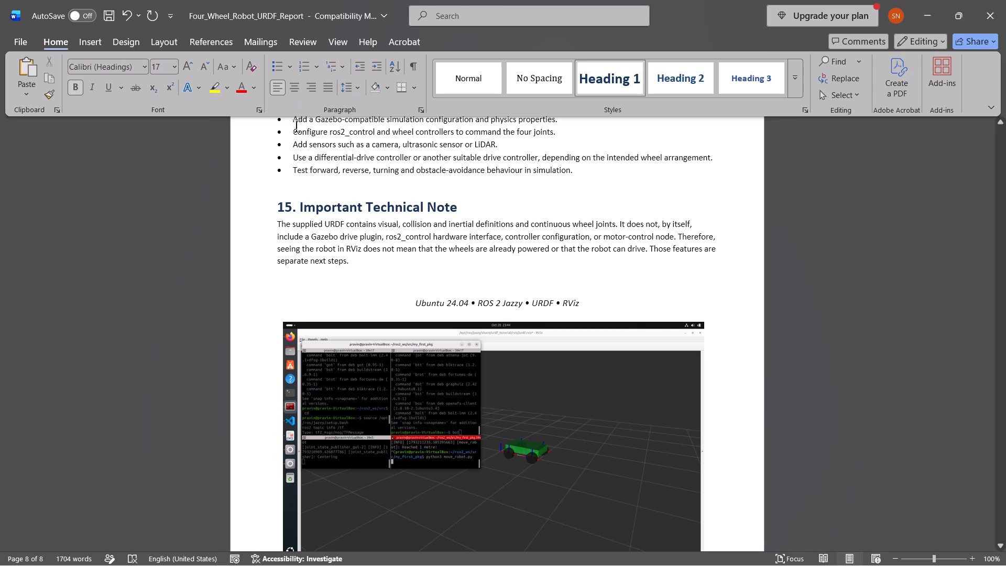
Enter the label "output" on the blank line between the section 15 text and the Ubuntu/ROS 2 Jazzy line.
scroll(341, 289, "down", 3)
scroll(345, 284, "up", 2)
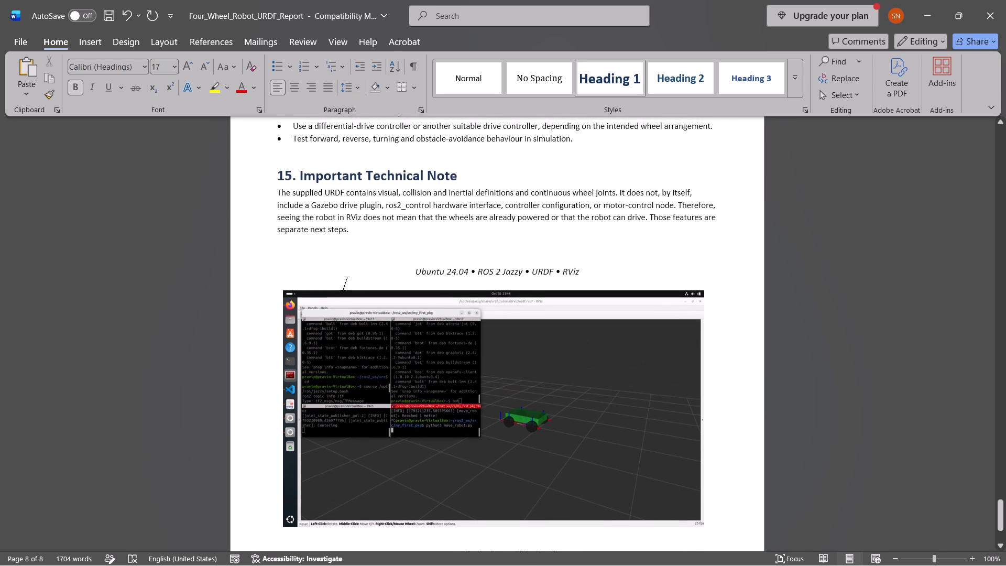
left_click(286, 266)
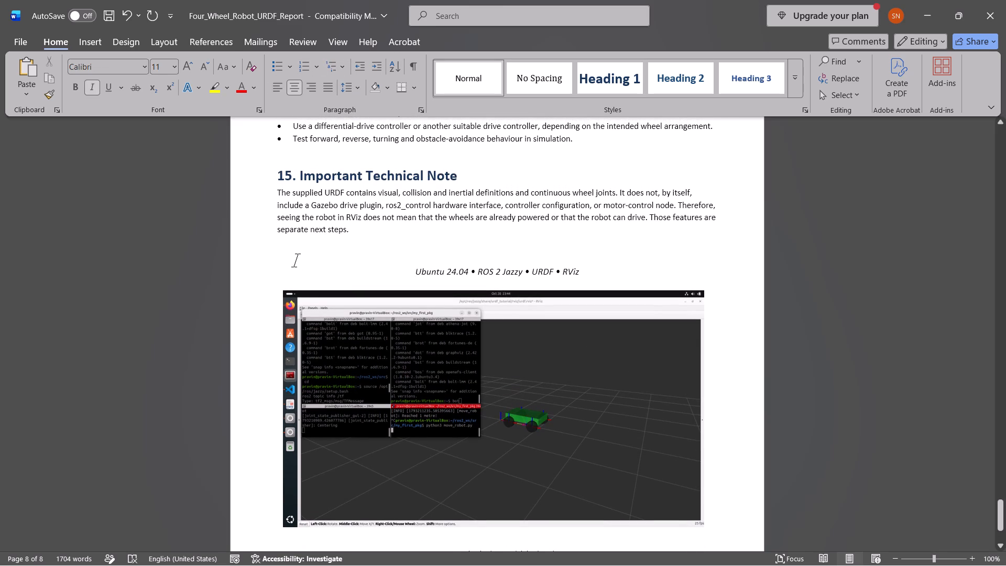
double_click(275, 253)
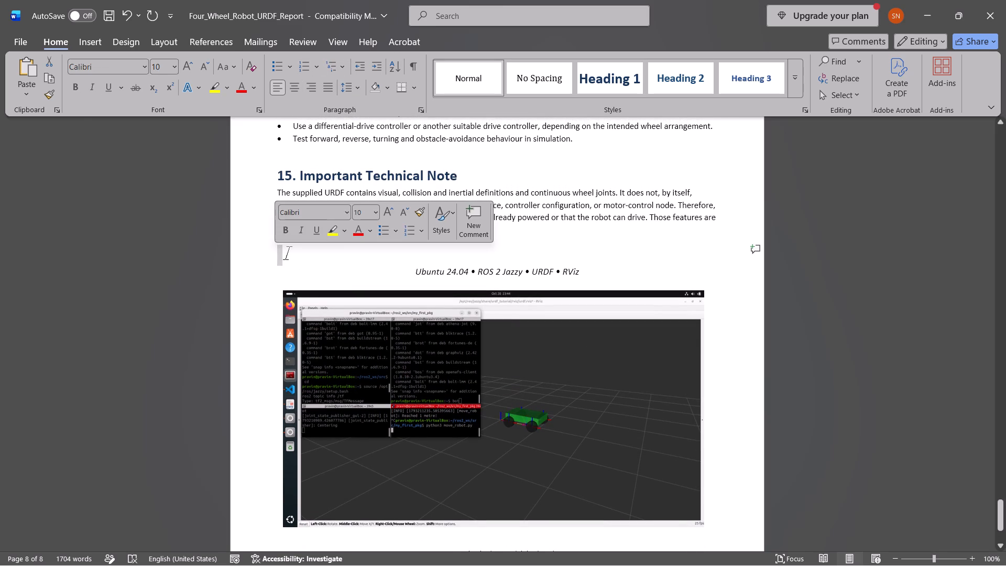
left_click(282, 255)
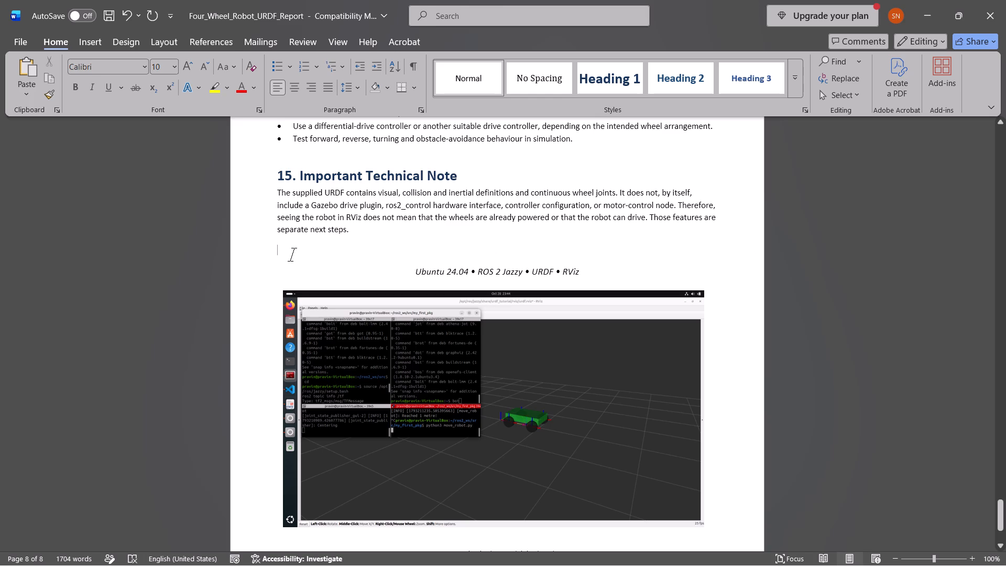
type("out")
type("put")
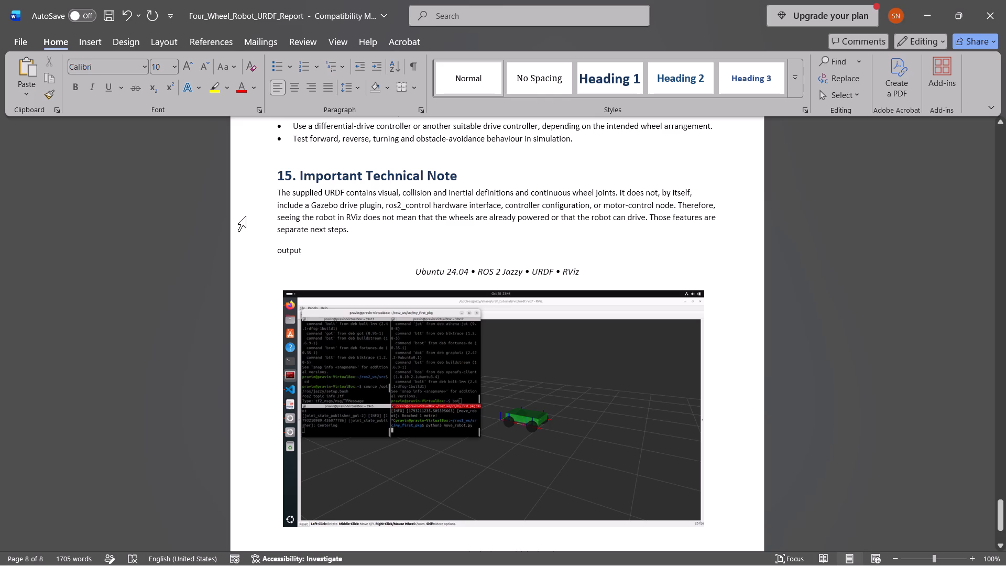
Format the "output" label as an 18 pt bold dark blue heading with each word capitalized.
left_click_drag(301, 250, 277, 250)
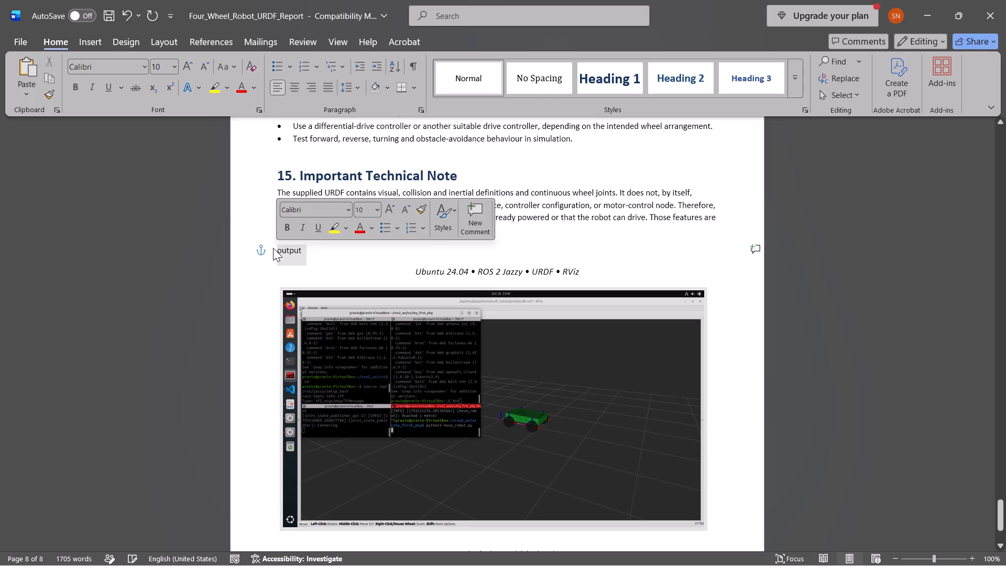
left_click(382, 177)
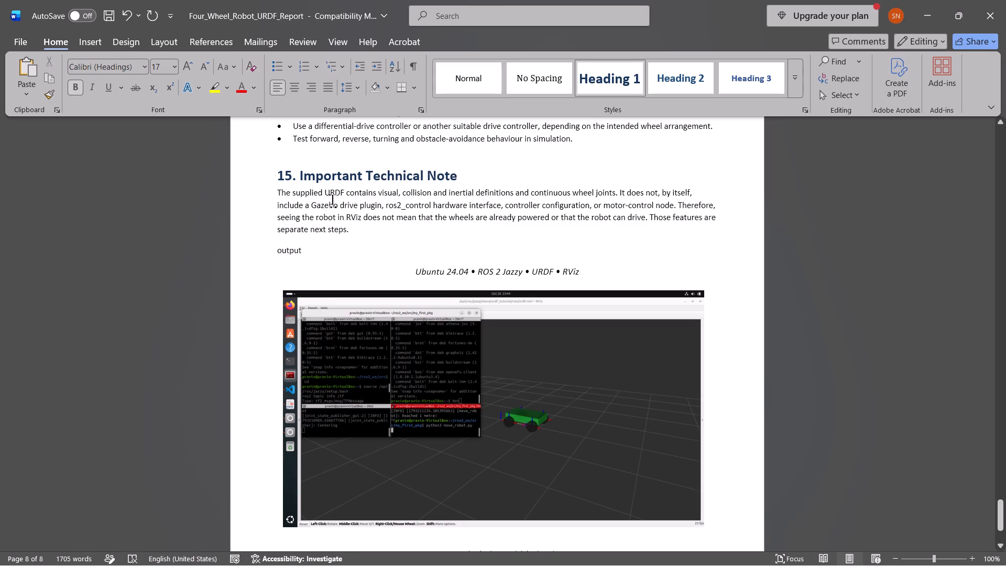
left_click_drag(306, 252, 282, 249)
left_click_drag(282, 249, 279, 249)
triple_click(396, 204)
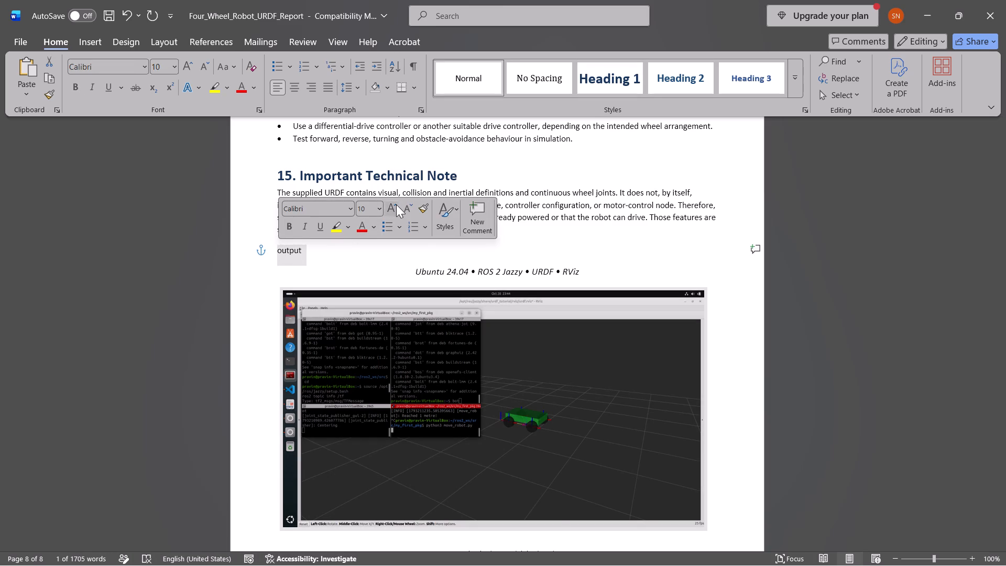
triple_click(396, 204)
left_click(396, 204)
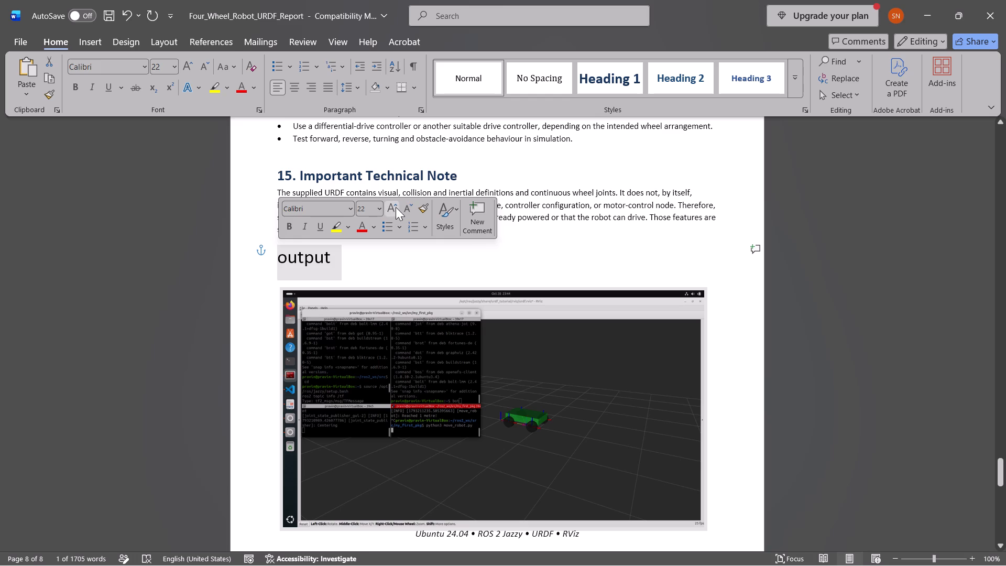
left_click(404, 204)
left_click(404, 204)
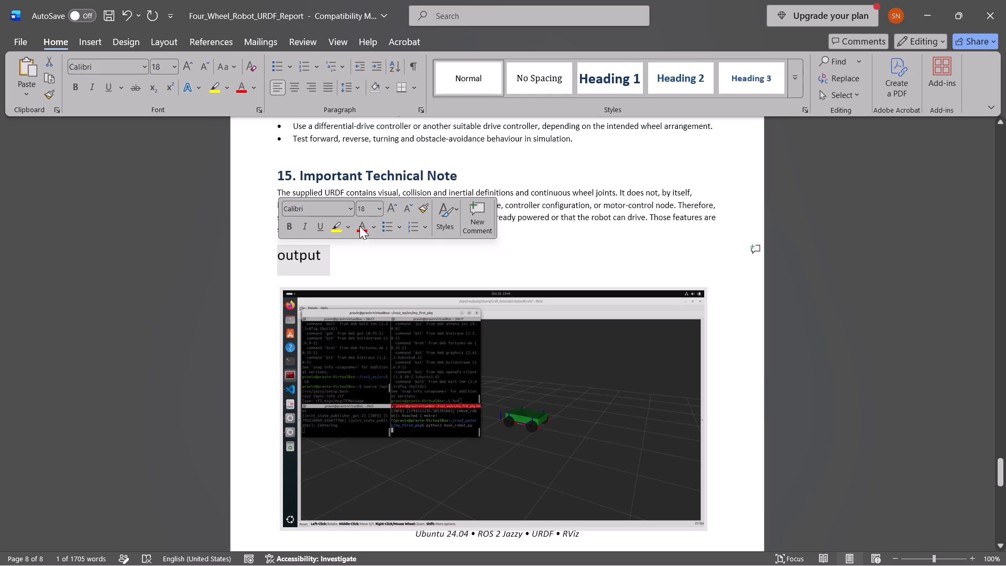
left_click(293, 226)
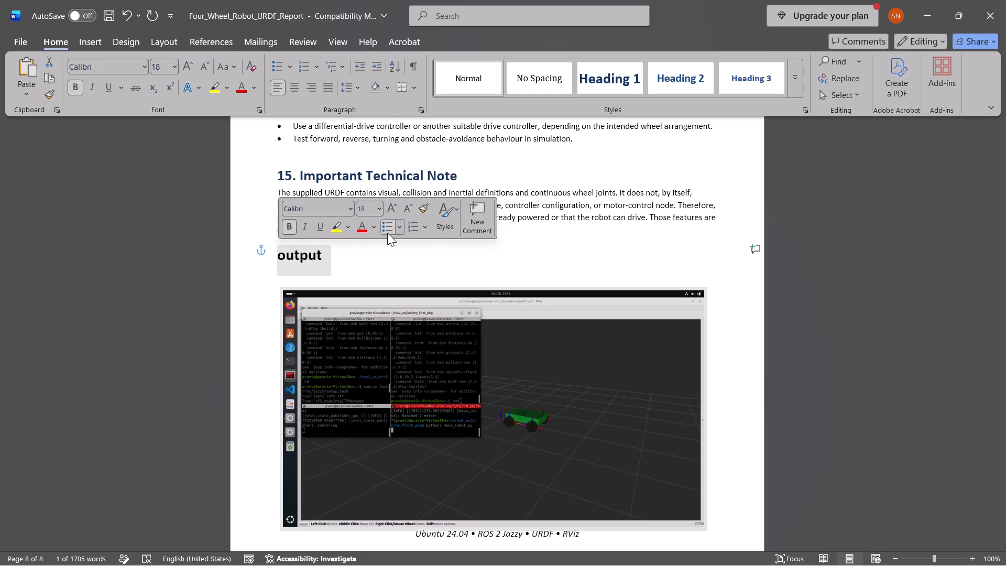
left_click(374, 228)
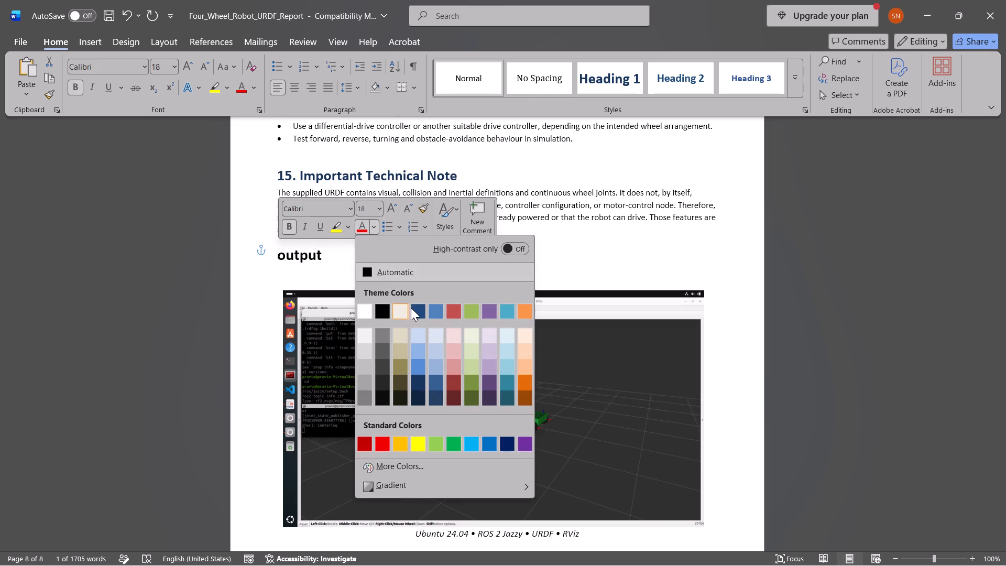
left_click(420, 310)
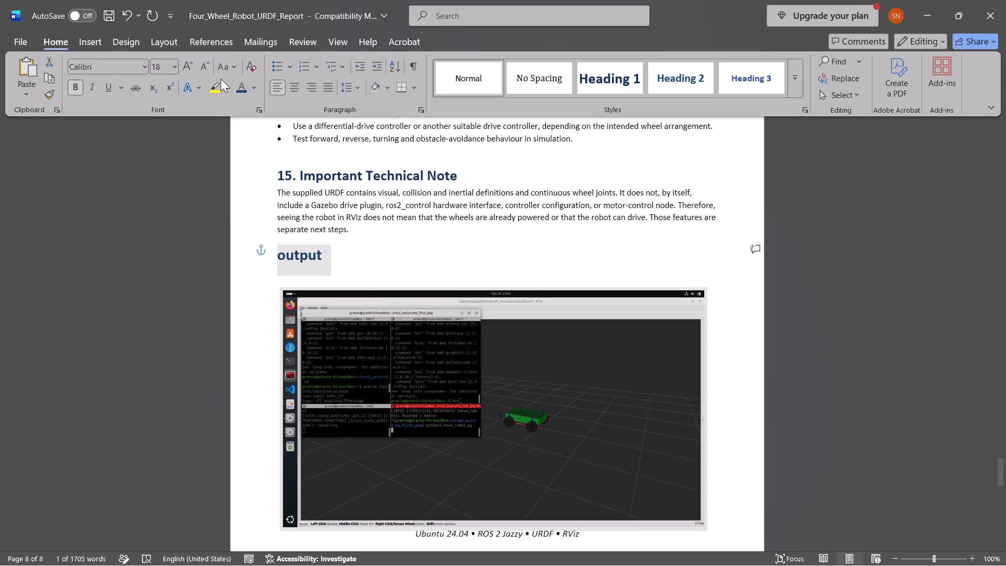
left_click(231, 68)
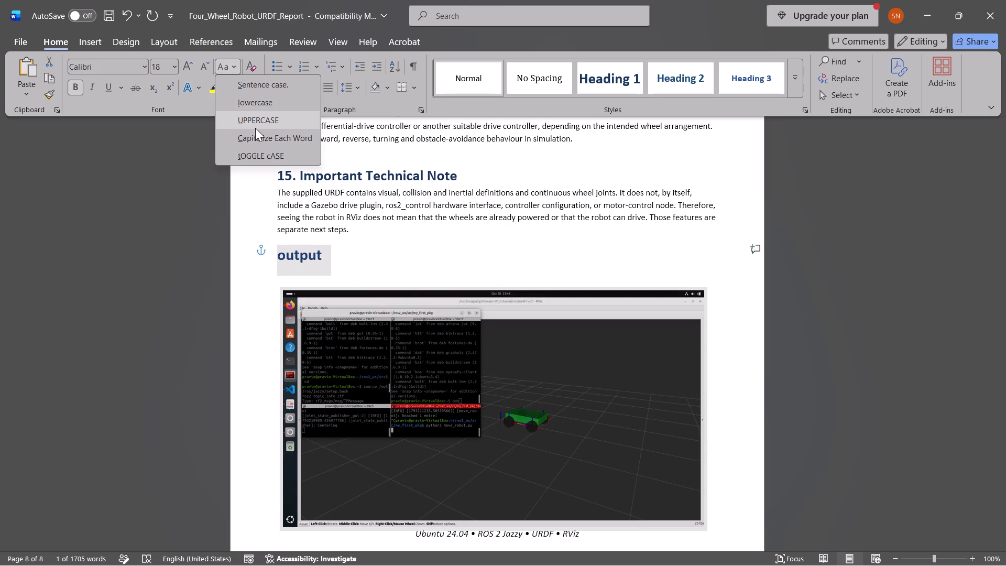
left_click(256, 138)
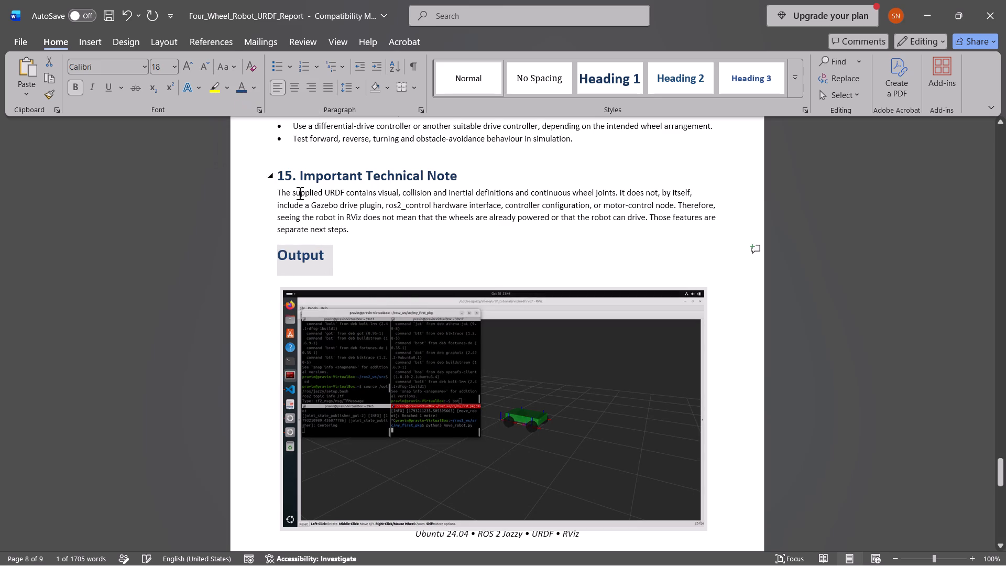
Add the section number "16. " in front of the Output heading.
left_click(278, 253)
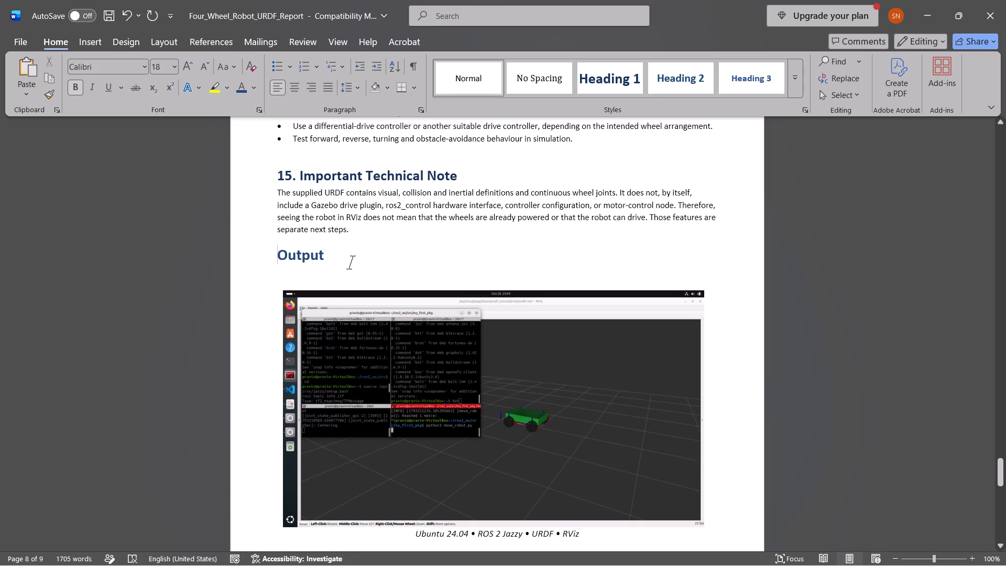
type("16")
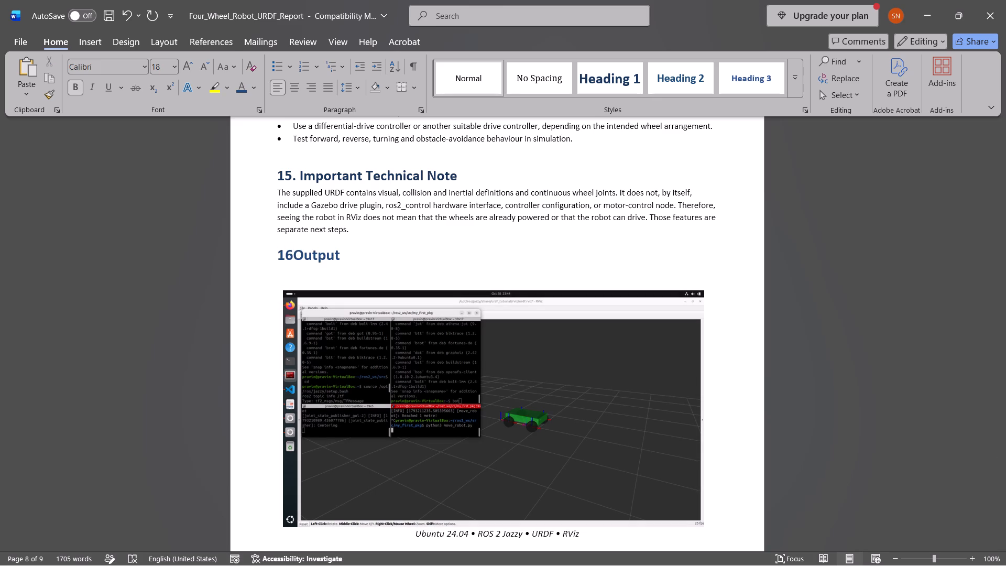
key("period")
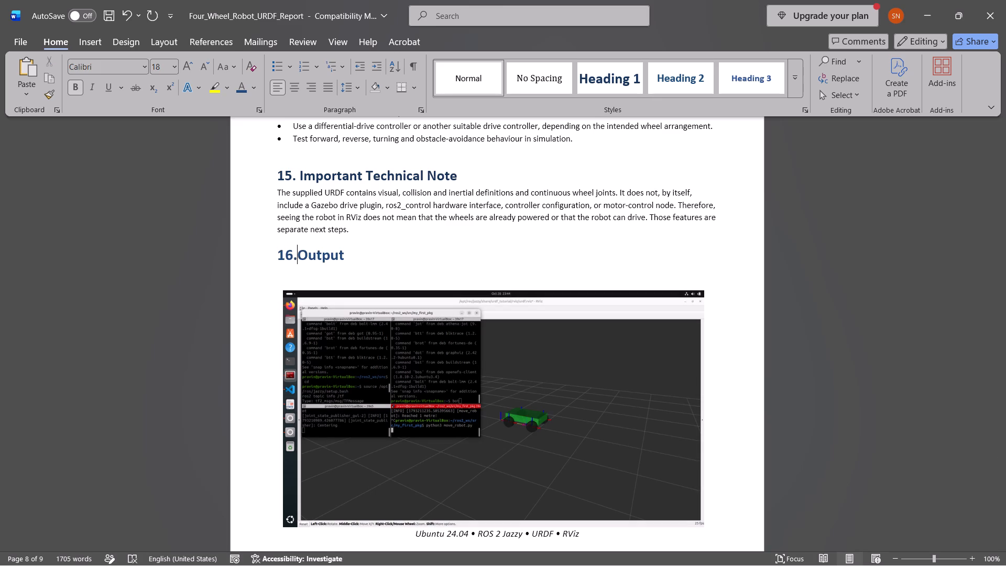
key("space")
left_click(425, 264)
scroll(423, 266, "down", 2)
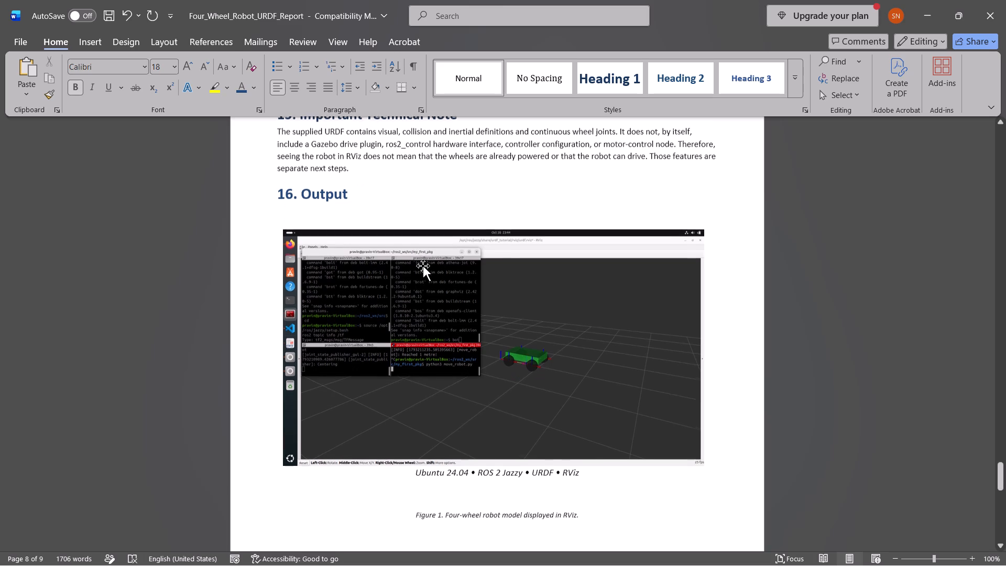
scroll(423, 266, "up", 2)
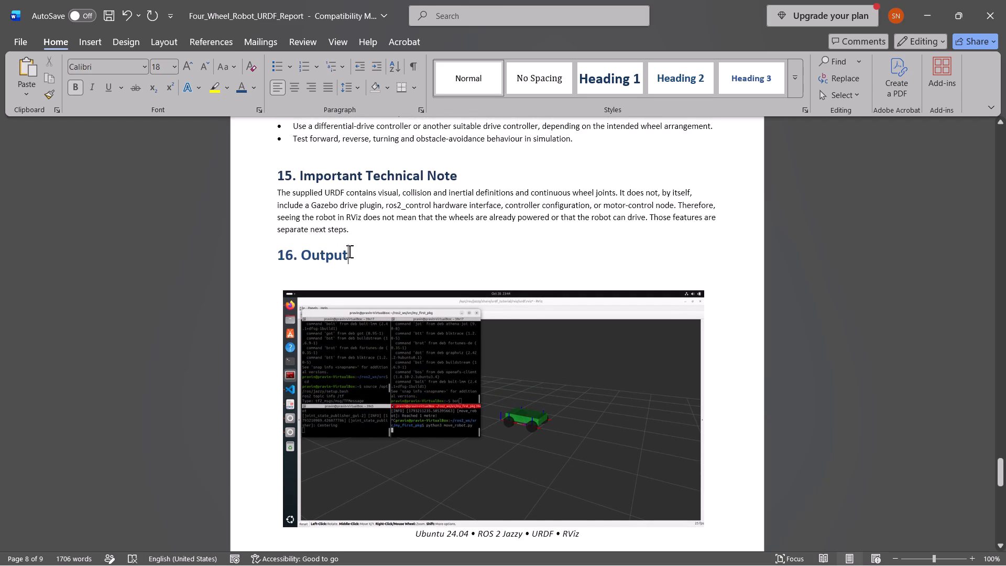
left_click_drag(350, 253, 272, 251)
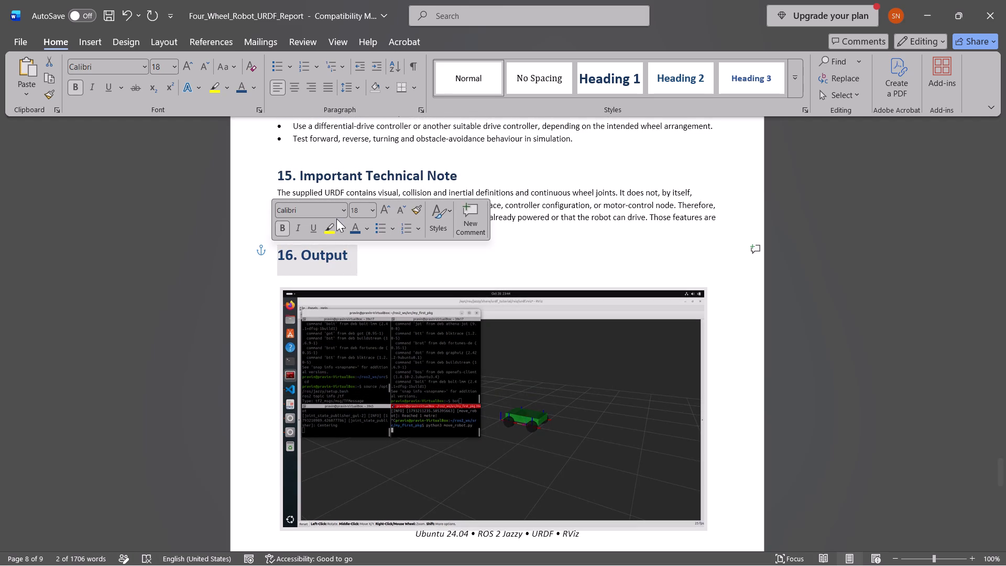
left_click(413, 254)
Apply all borders to the command and purpose table under section 11, Useful Terminal Commands.
scroll(413, 256, "up", 5)
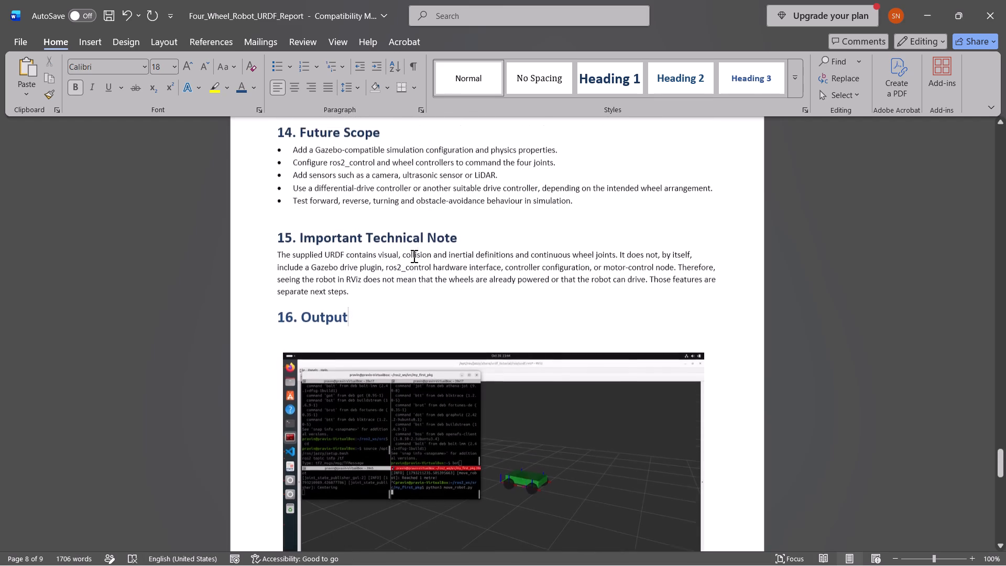
scroll(413, 256, "up", 17)
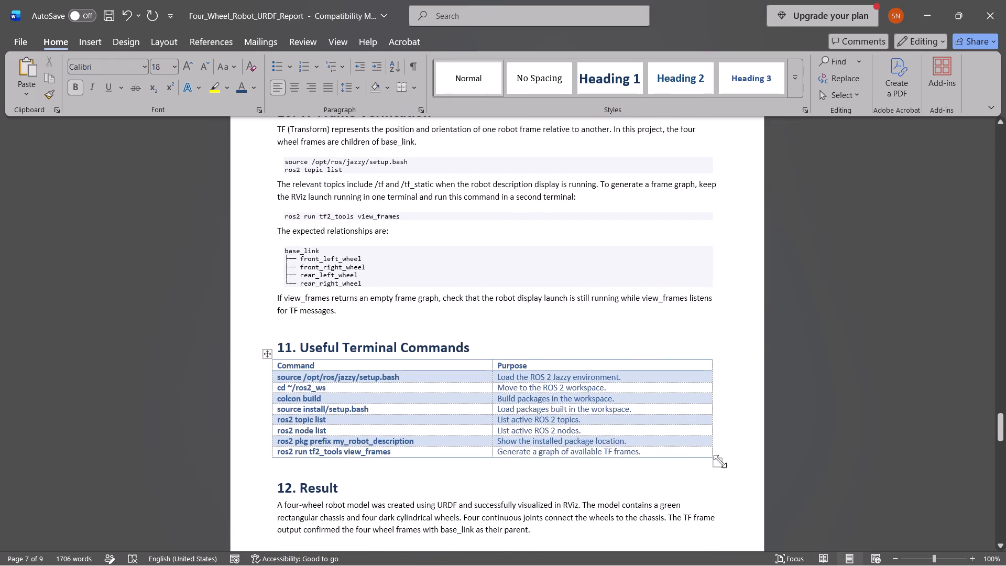
left_click(717, 465)
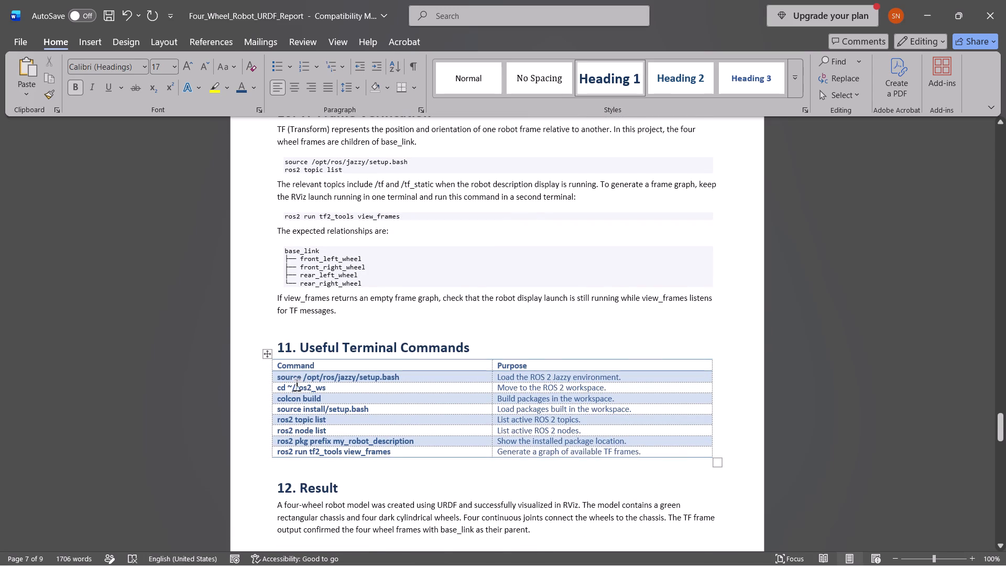
left_click(267, 355)
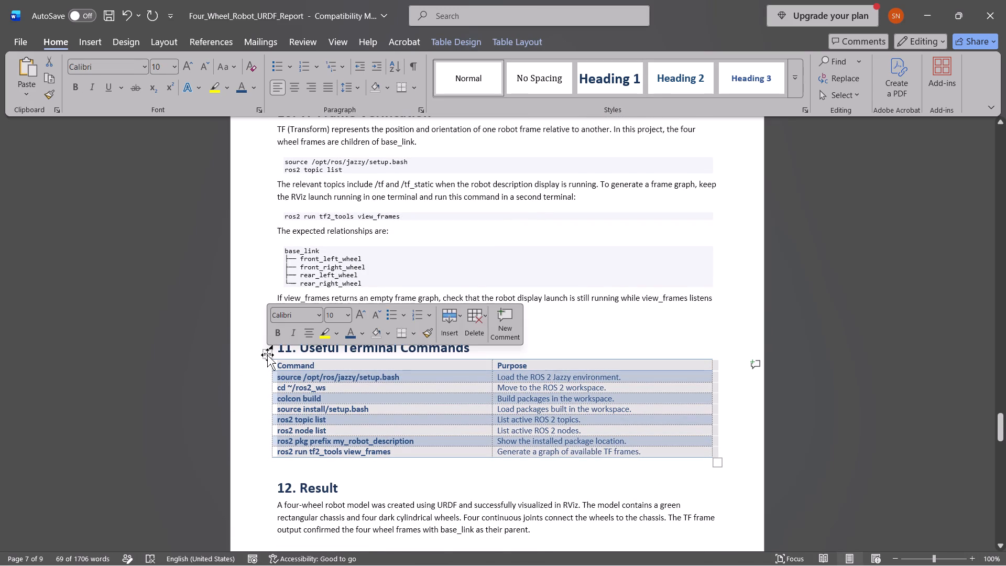
left_click(411, 332)
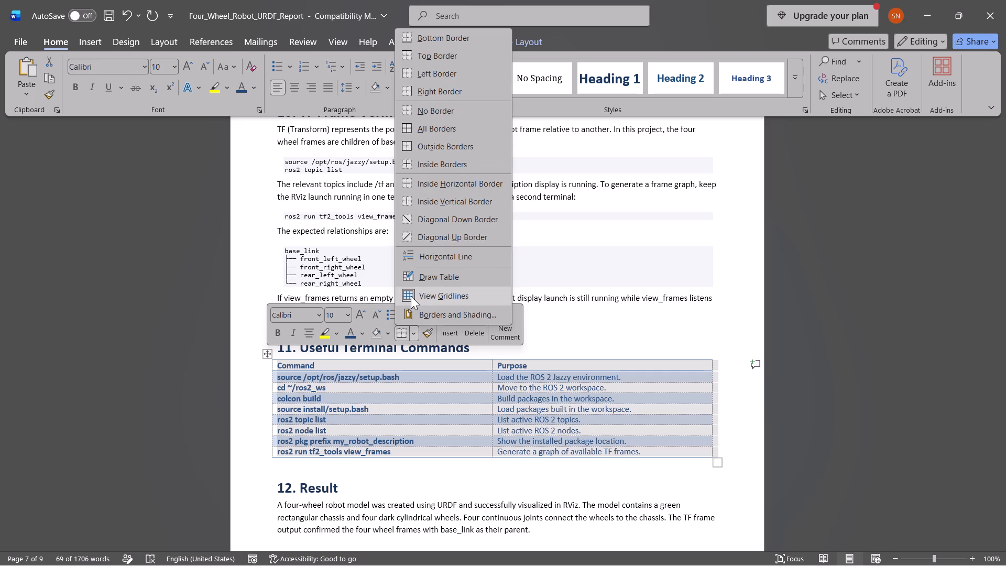
left_click(433, 132)
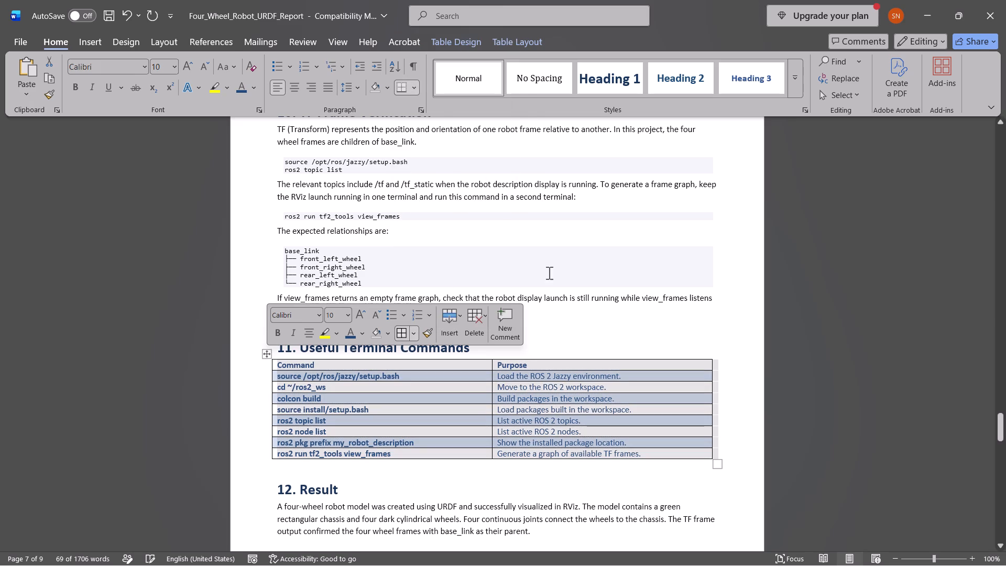
left_click(610, 323)
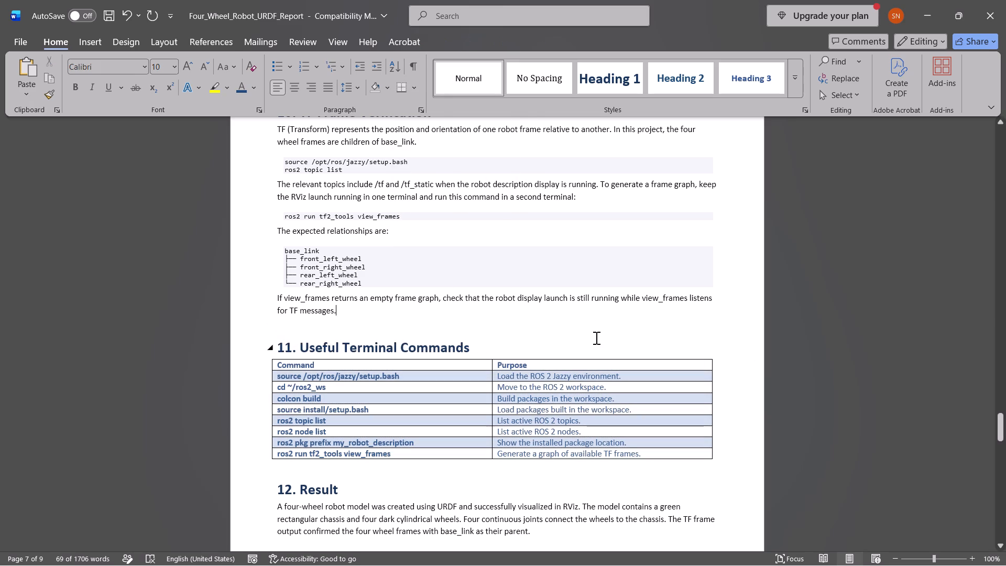
Enlarge the Command and Purpose header row text in the section 11 table by two font size increments.
left_click_drag(530, 365, 440, 361)
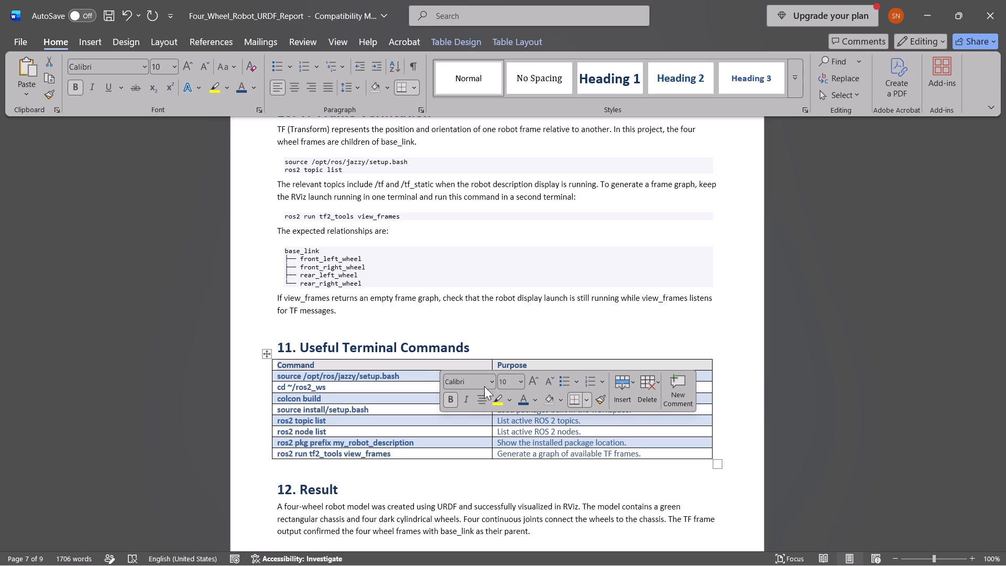
left_click(534, 376)
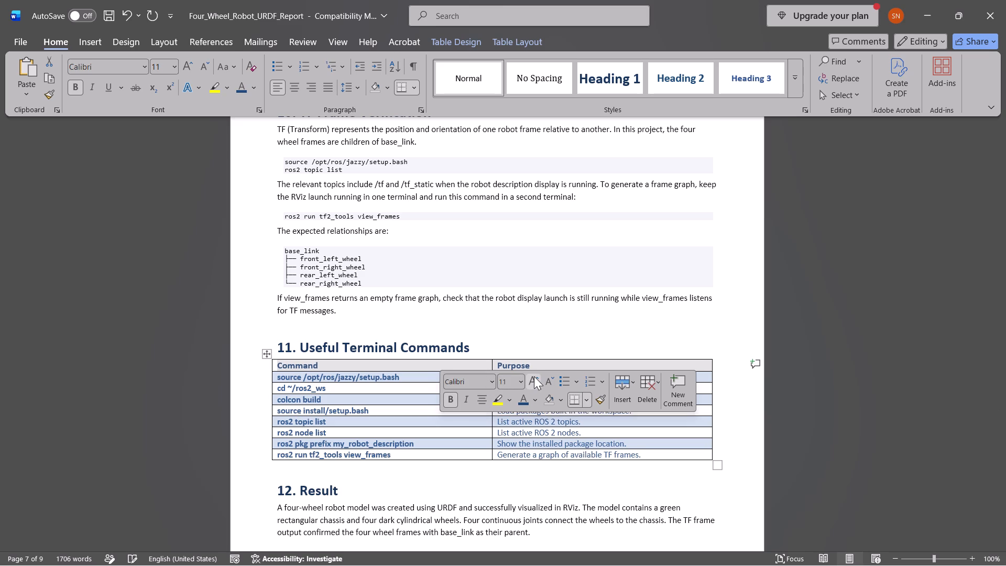
left_click(534, 376)
left_click(549, 339)
Apply all borders to the joint table under section 9.4, Joints.
scroll(549, 339, "up", 1)
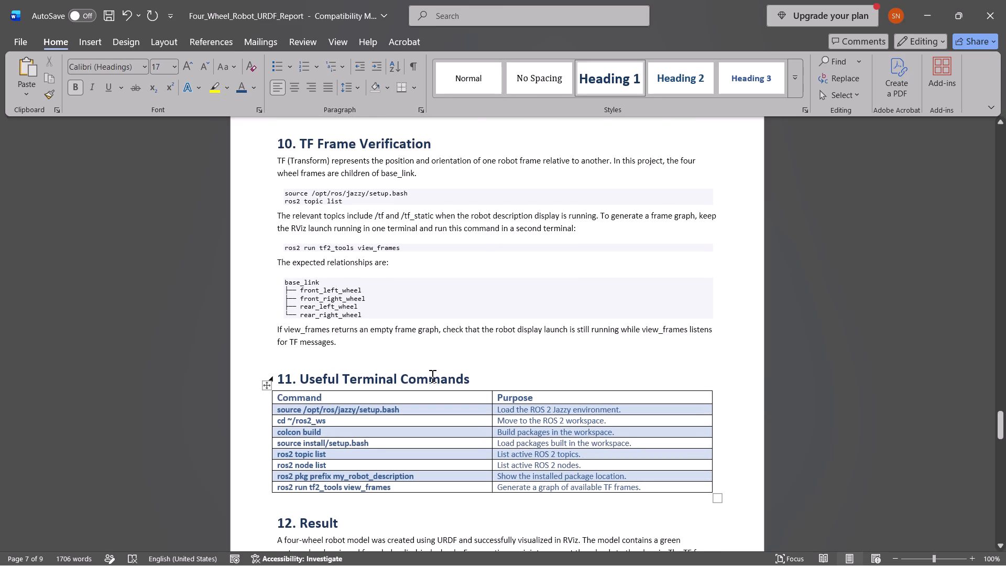
left_click(292, 363)
scroll(315, 361, "up", 13)
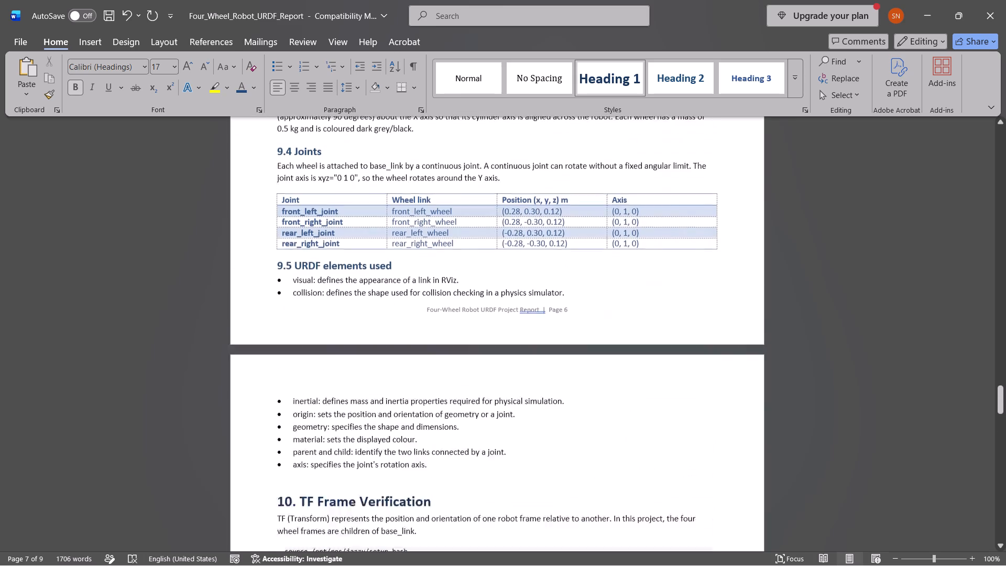
scroll(315, 361, "up", 2)
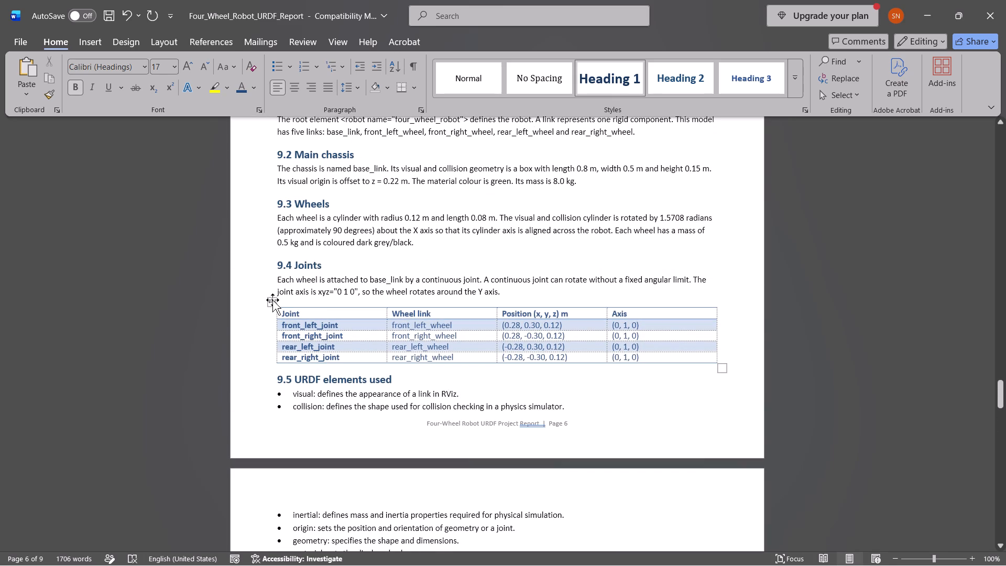
left_click(272, 300)
left_click(417, 280)
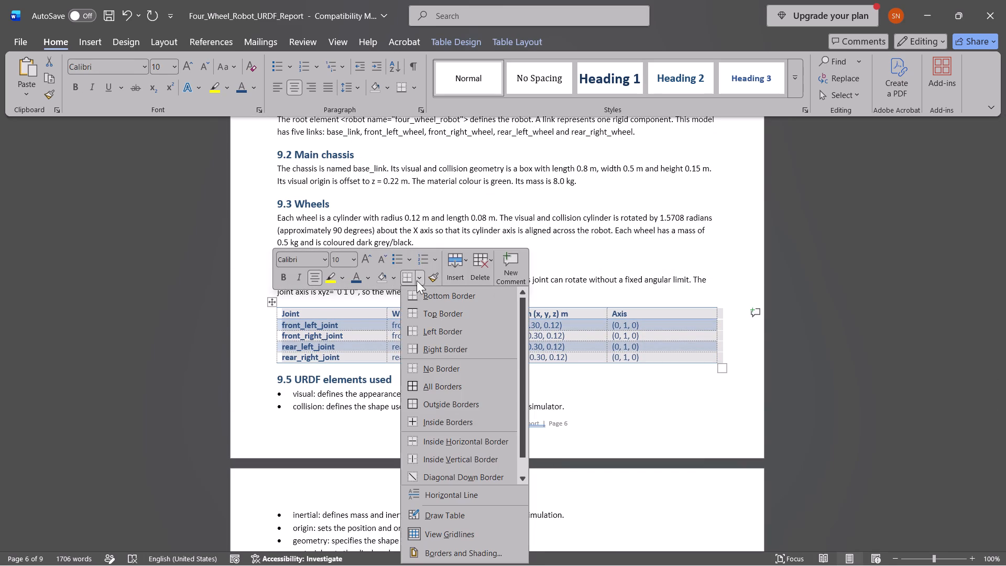
left_click(428, 391)
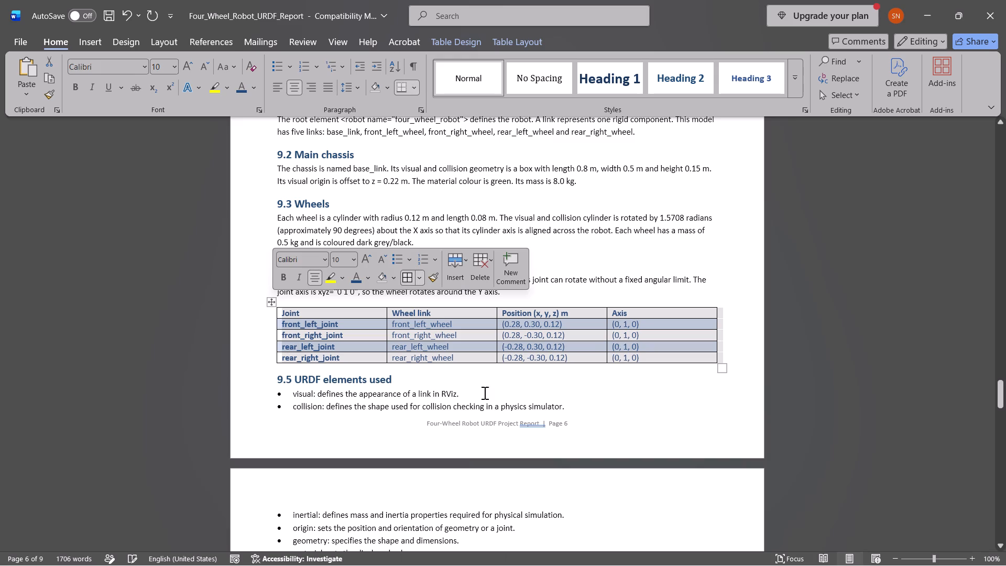
left_click(598, 389)
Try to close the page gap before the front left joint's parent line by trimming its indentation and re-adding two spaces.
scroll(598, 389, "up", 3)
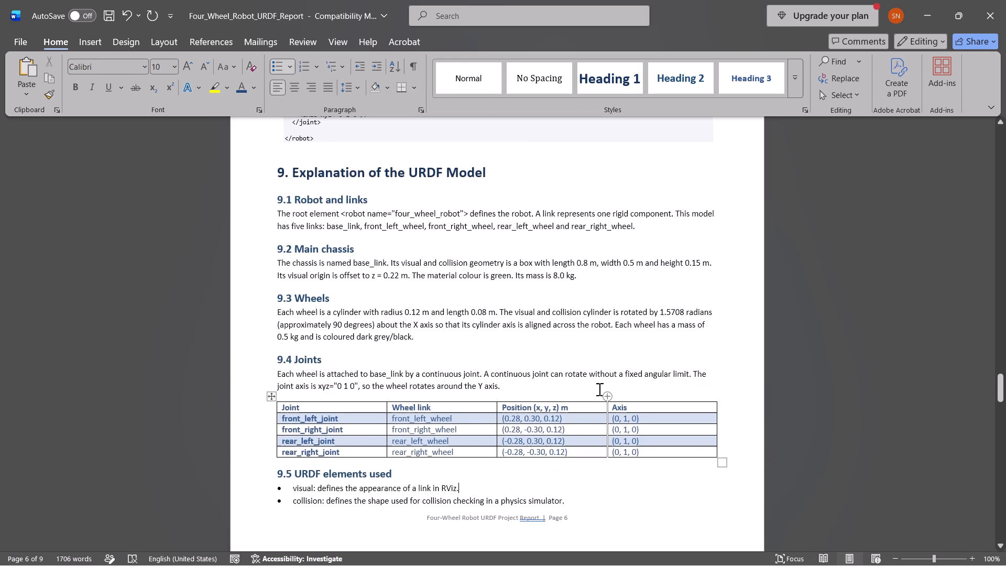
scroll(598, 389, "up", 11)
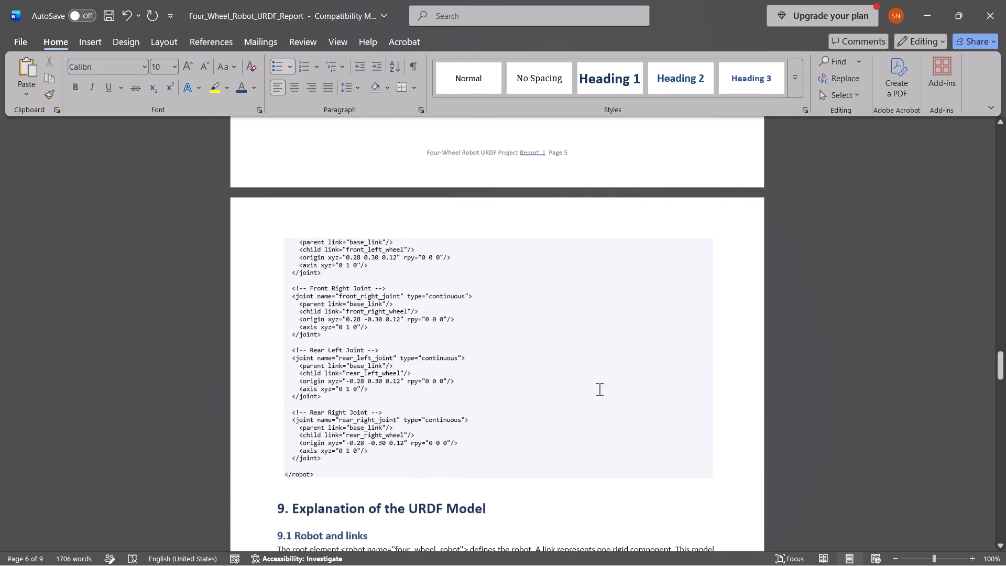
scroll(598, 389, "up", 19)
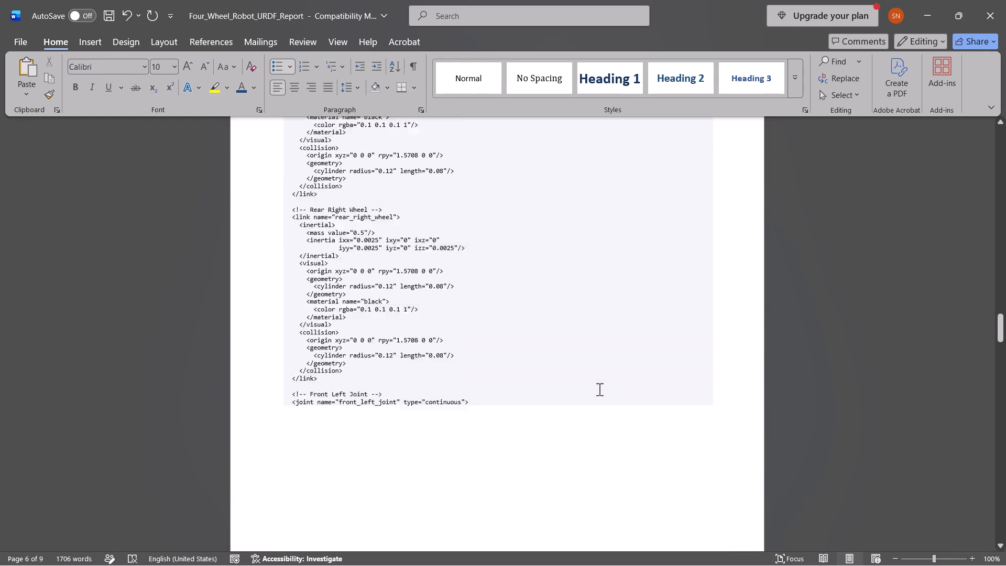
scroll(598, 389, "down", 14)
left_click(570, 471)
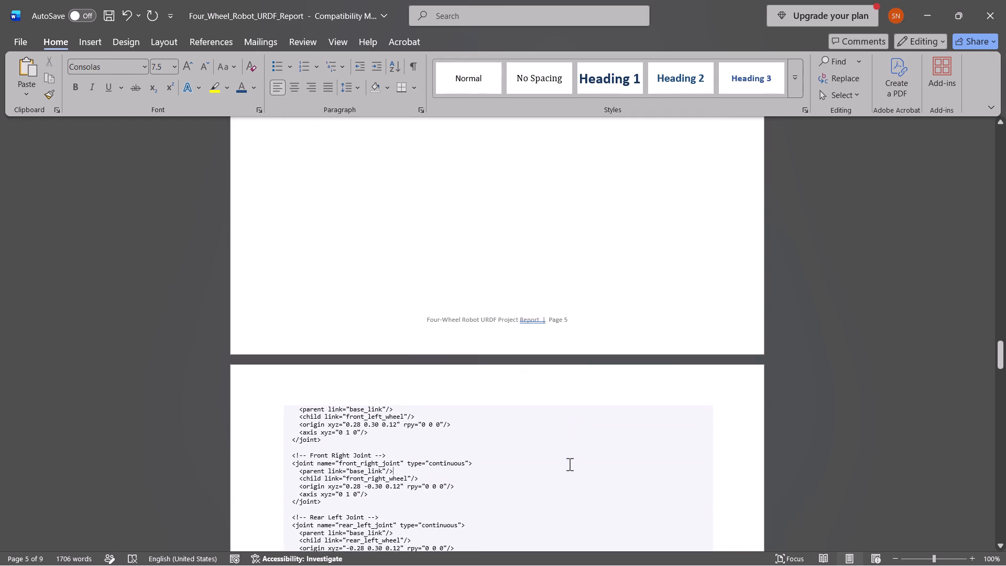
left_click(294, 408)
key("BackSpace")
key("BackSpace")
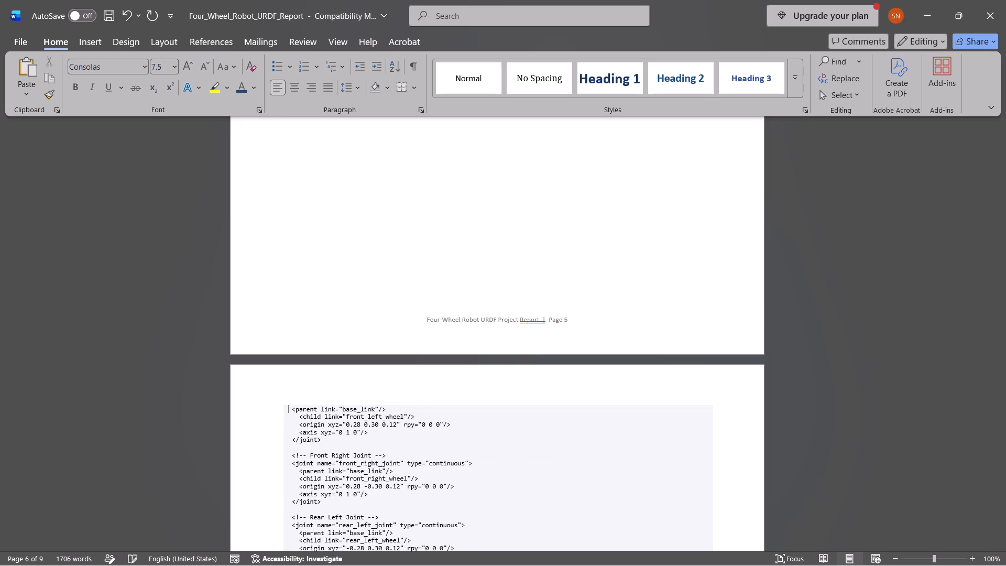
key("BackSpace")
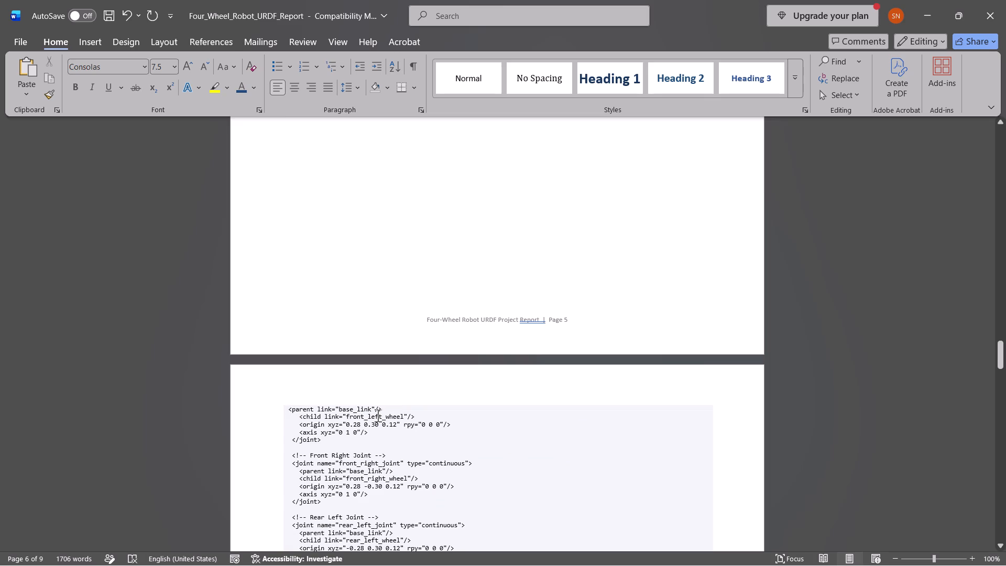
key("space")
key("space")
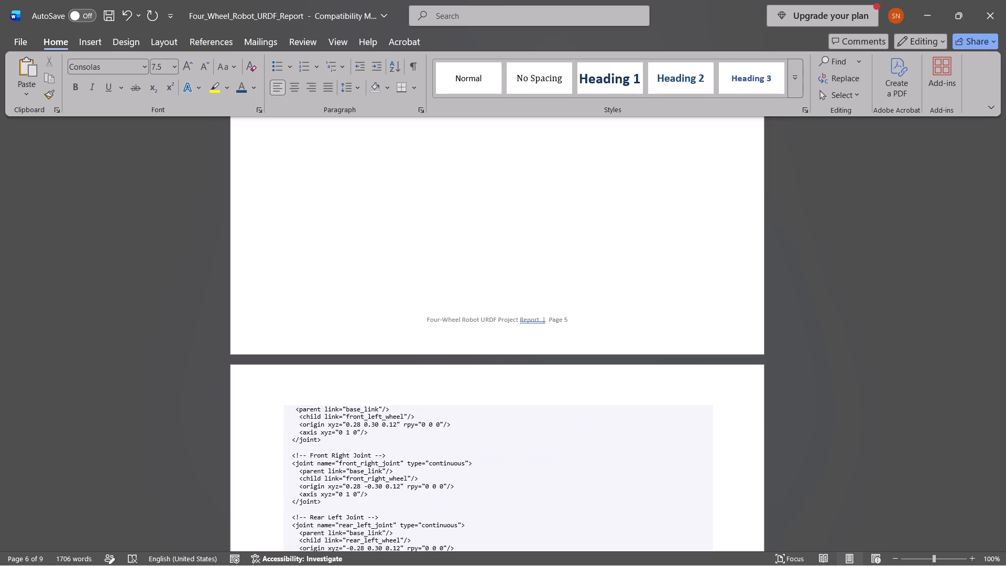
Remove the break and blank lines before the front left joint's parent line so the joint code continues directly after its opening tag.
key("Up")
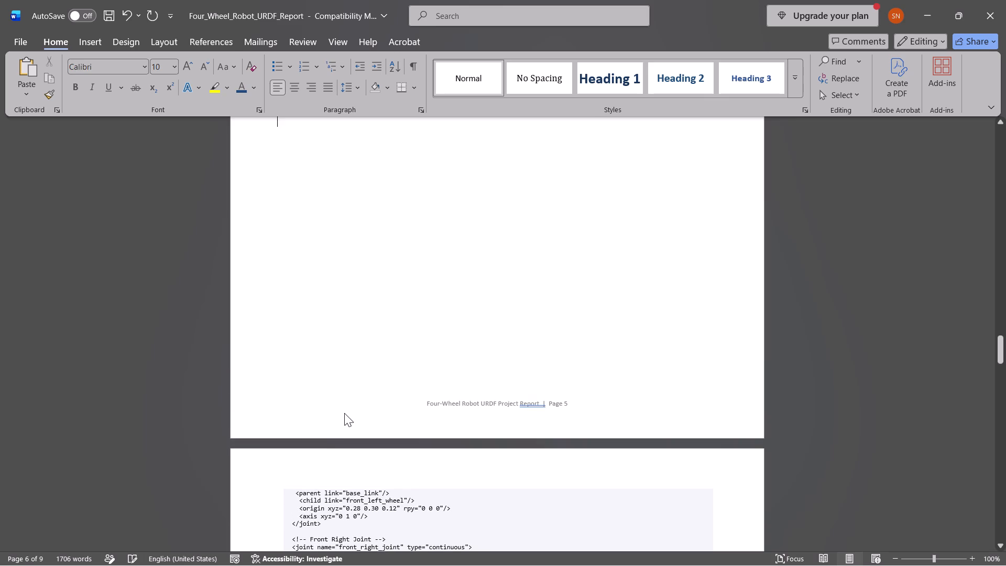
key("Down")
key("Return")
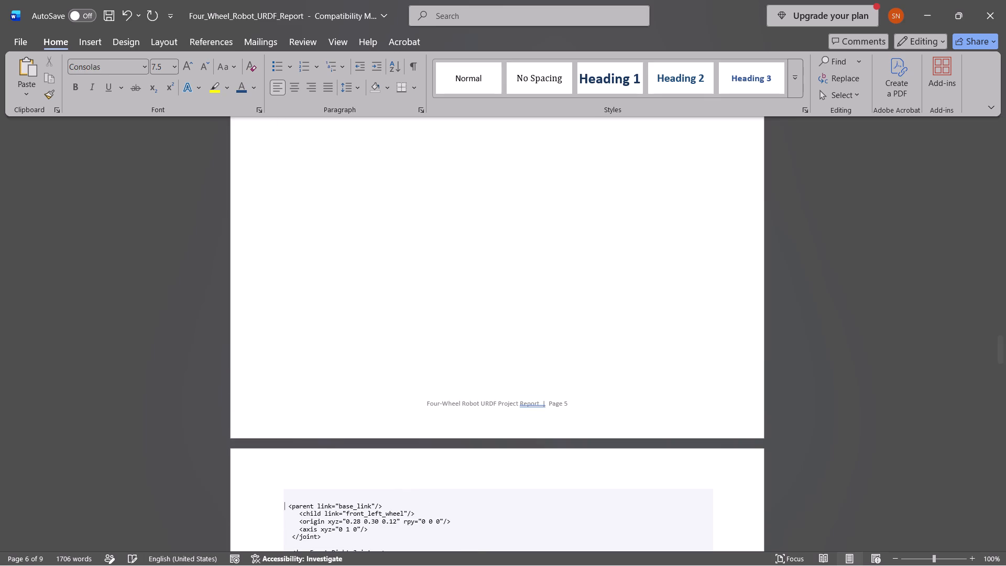
key("Up")
key("BackSpace")
key("BackSpace")
key("BackSpace")
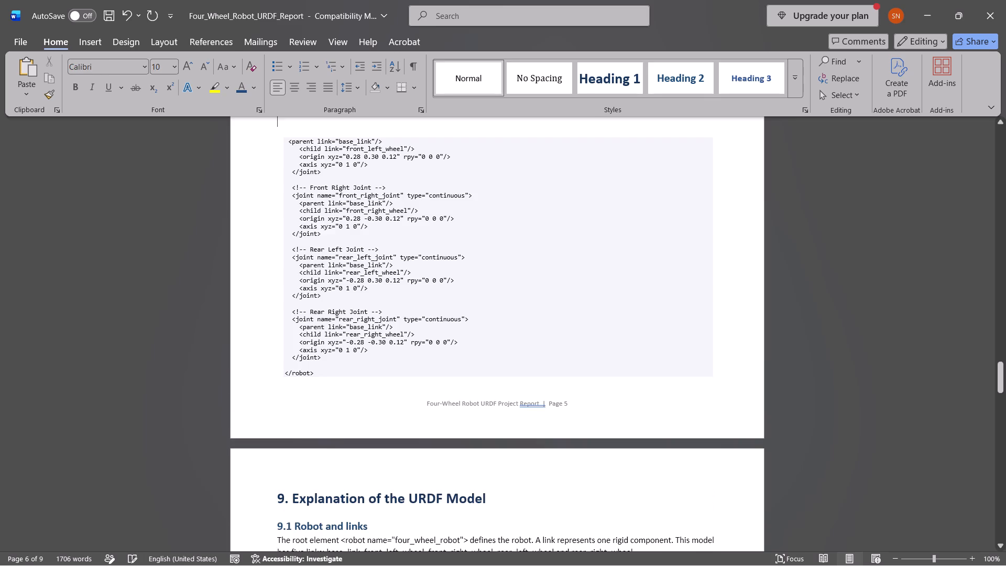
scroll(321, 484, "up", 7)
key("BackSpace")
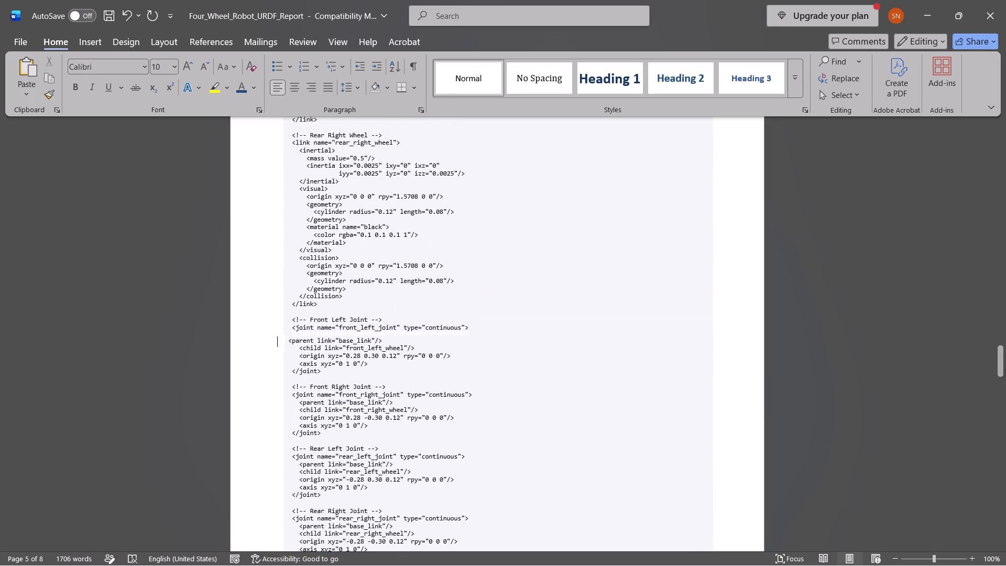
Remove the break and blank lines before the rear left wheel's visual origin line so its code continues directly below the visual tag.
scroll(321, 484, "up", 14)
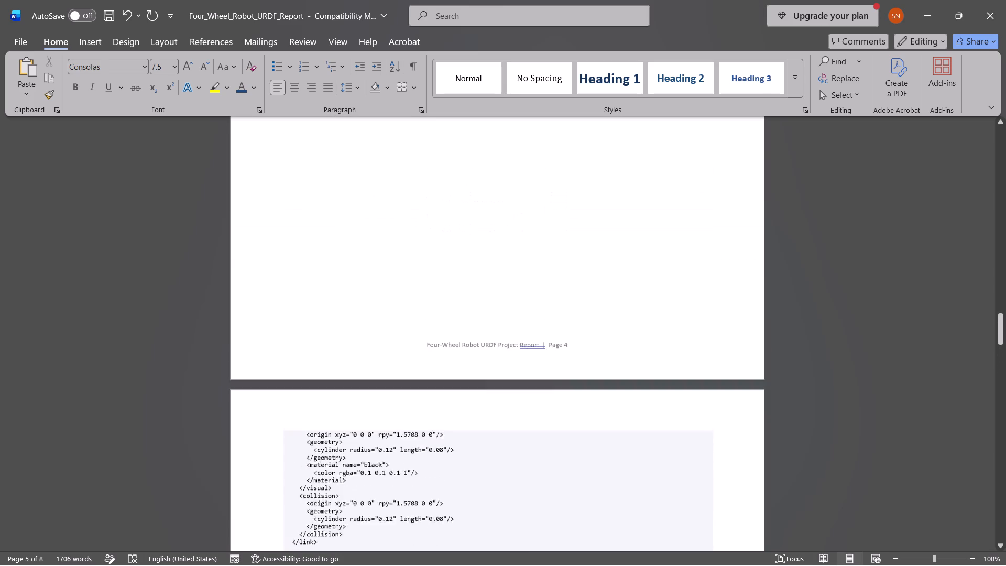
scroll(321, 484, "up", 1)
left_click(301, 487)
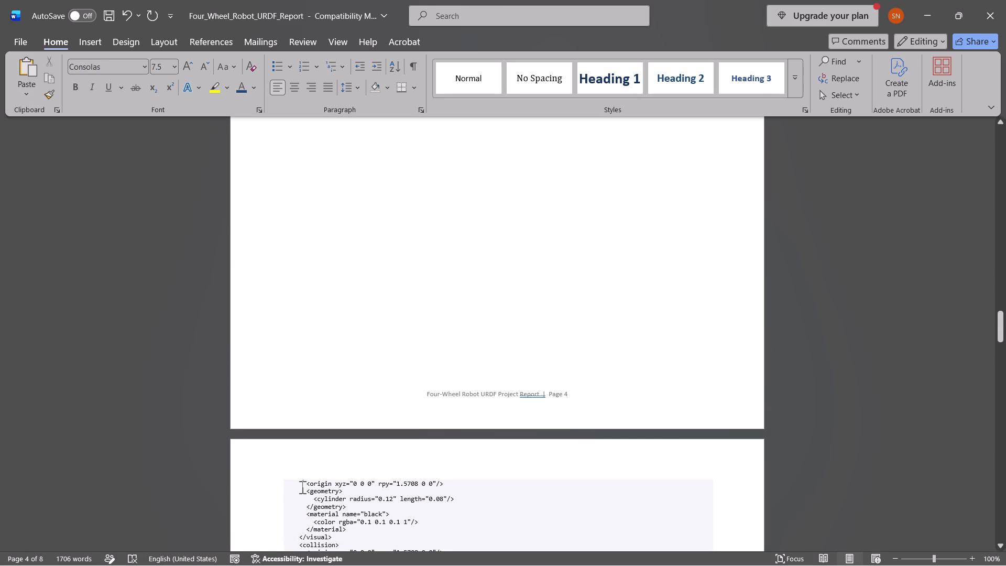
key("Return")
key("Up")
key("BackSpace")
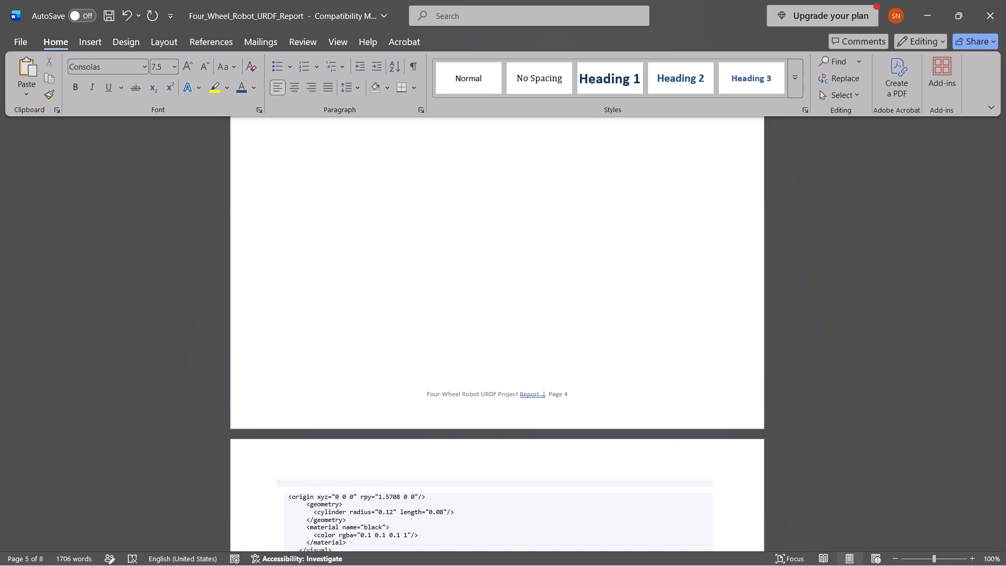
key("BackSpace")
key("BackSpace")
scroll(395, 492, "up", 4)
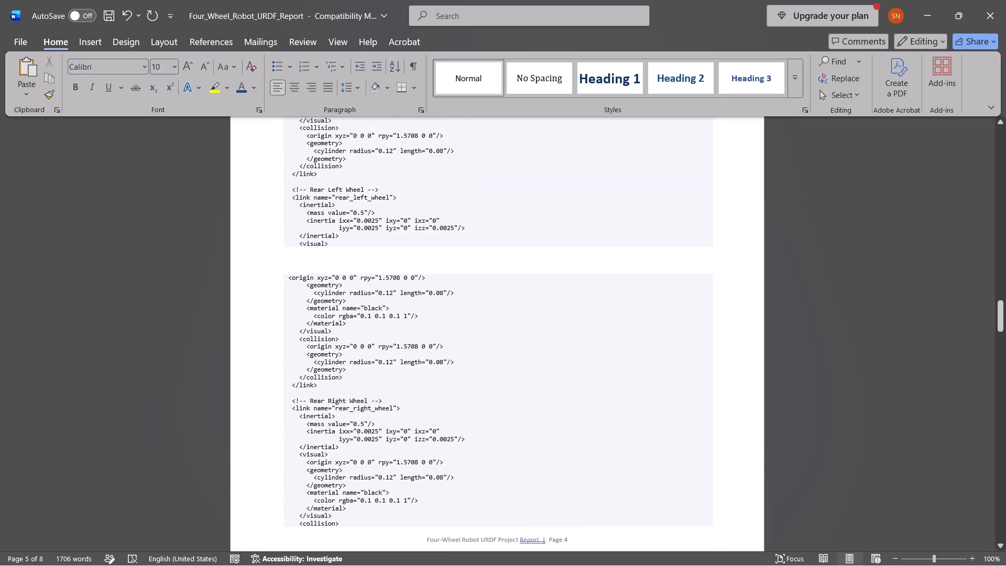
scroll(395, 492, "up", 2)
key("BackSpace")
Remove the break and blank lines before the front left wheel's closing material tag so its code continues below the color line.
scroll(395, 492, "up", 10)
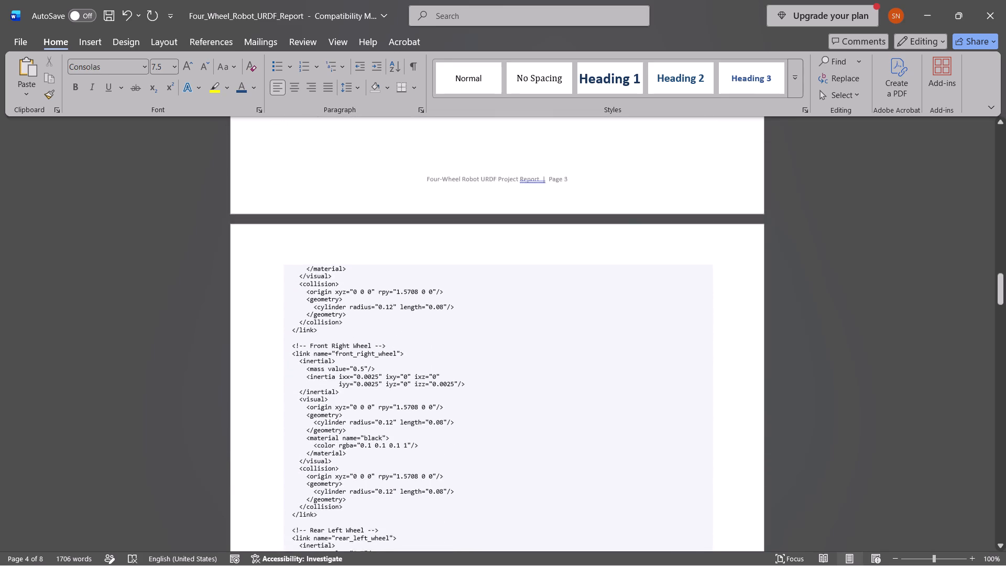
scroll(395, 492, "up", 5)
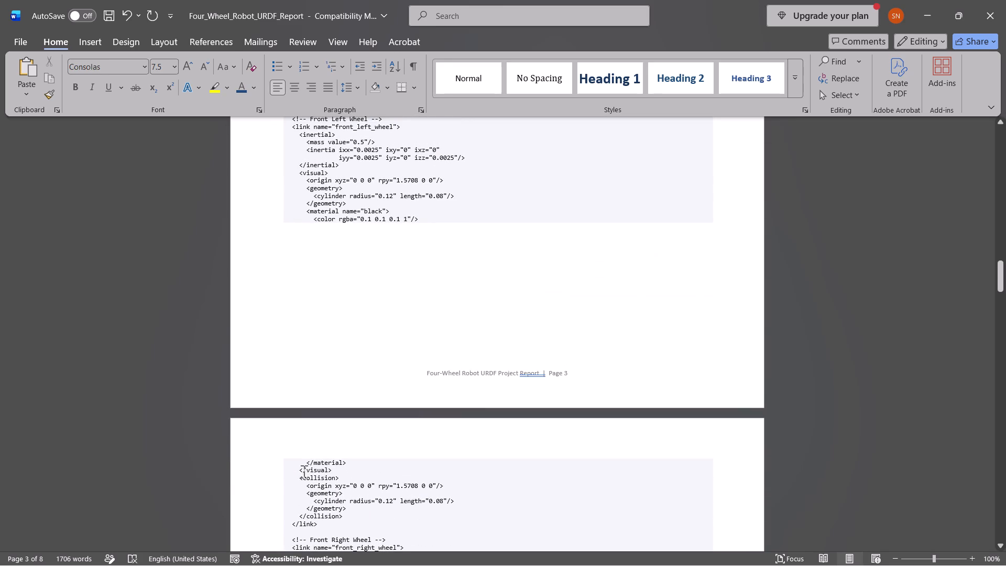
left_click(302, 463)
key("Return")
key("Up")
key("BackSpace")
key("BackSpace")
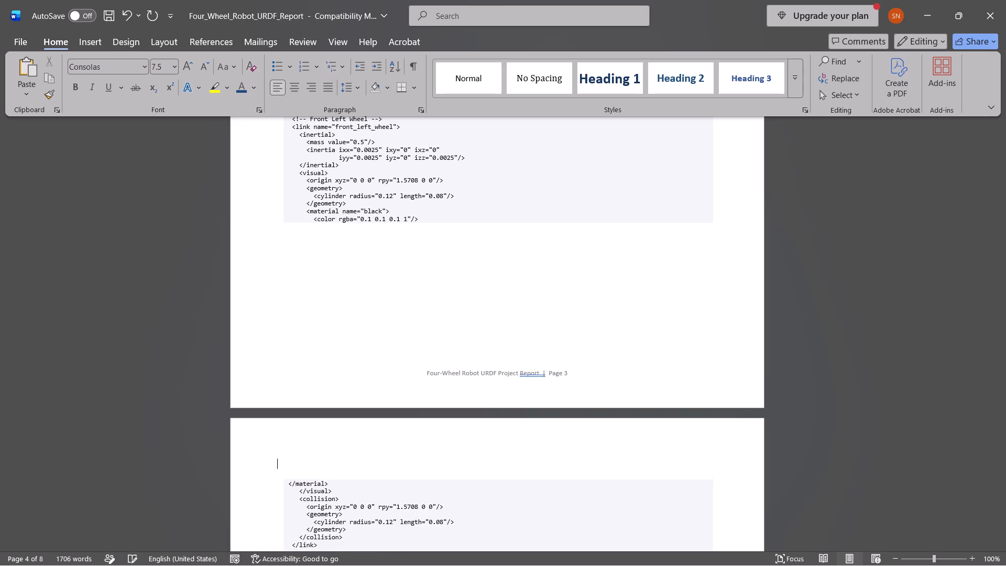
key("BackSpace")
key("BackSpace")
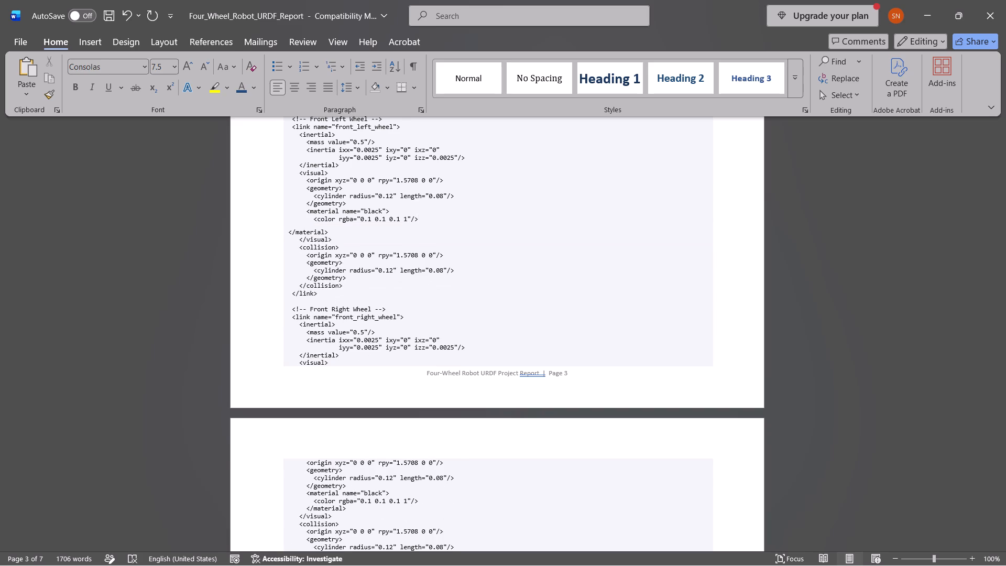
Check the page flow from the URDF code listing through sections 9 and 10 to the section 16 Output page.
scroll(379, 470, "up", 12)
scroll(379, 470, "down", 9)
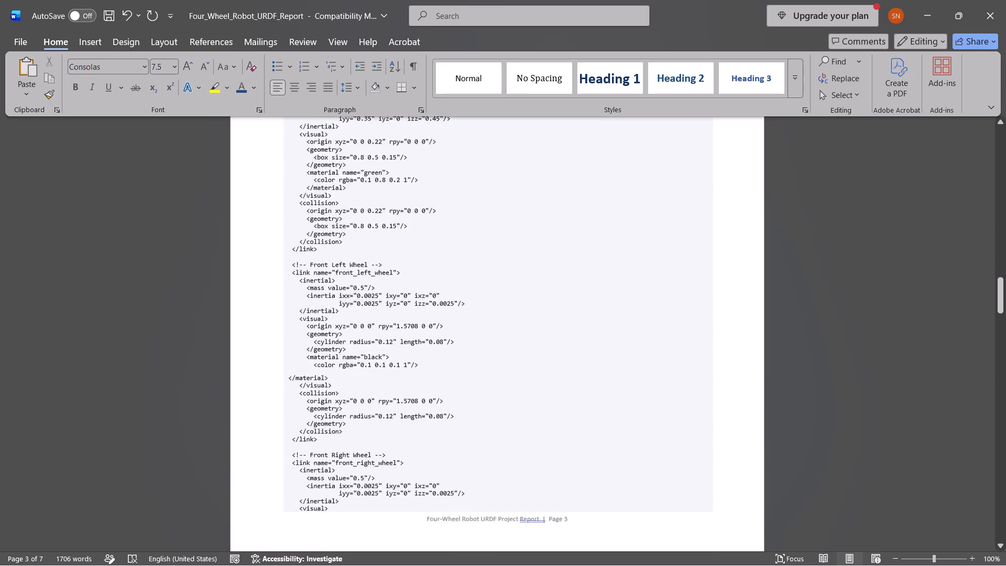
scroll(379, 470, "down", 20)
scroll(379, 470, "down", 12)
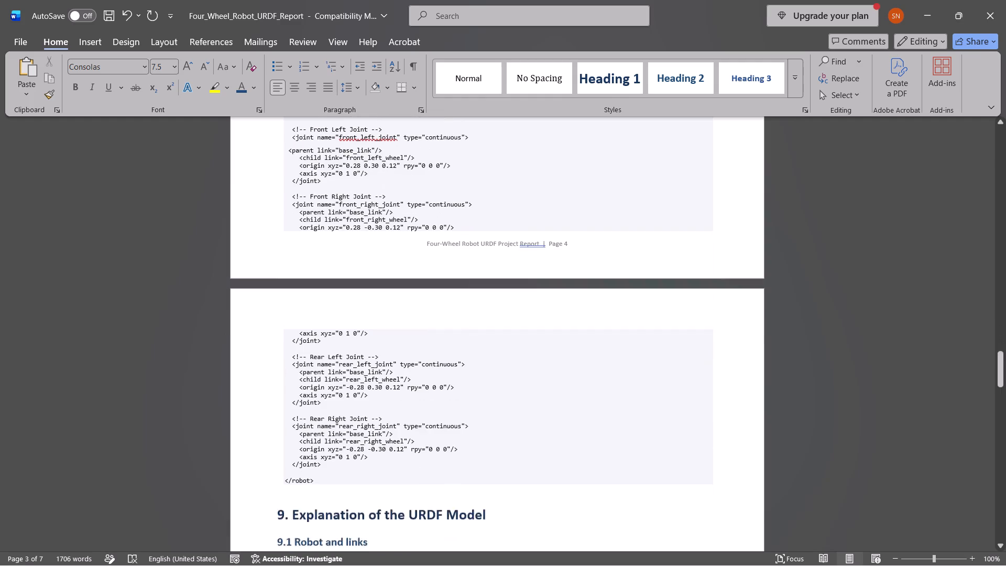
scroll(379, 470, "down", 18)
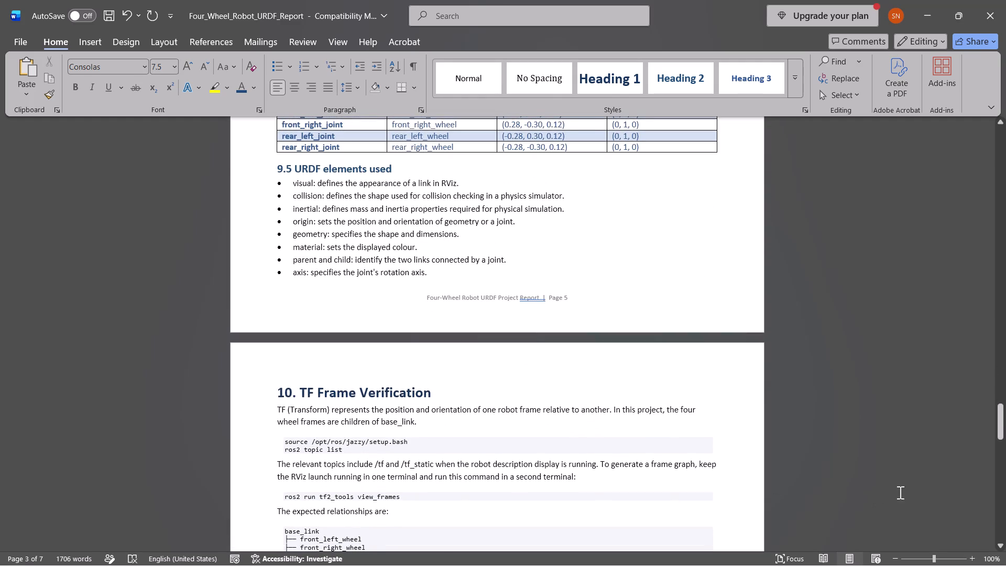
left_click_drag(1001, 427, 1005, 521)
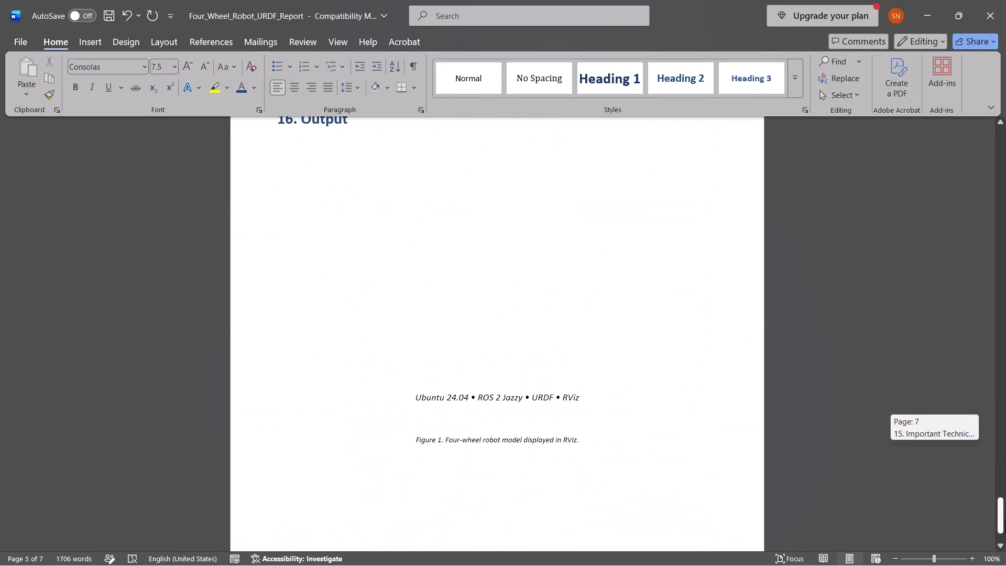
left_click_drag(1005, 521, 834, 121)
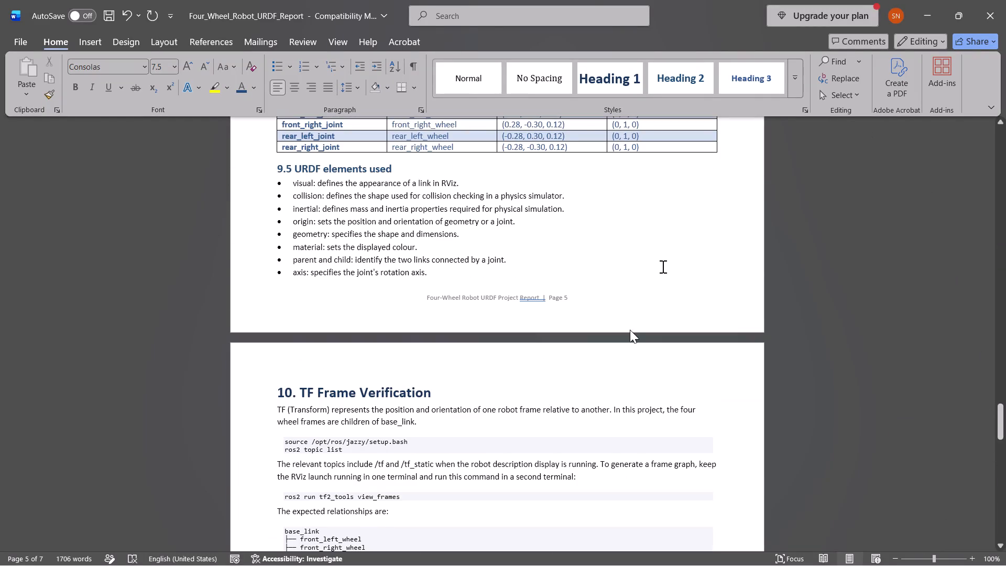
Review the layout from section 9.5 back through the code listing to the opening sections, including the page break between sections 4 and 5.
scroll(630, 330, "up", 14)
scroll(630, 330, "up", 19)
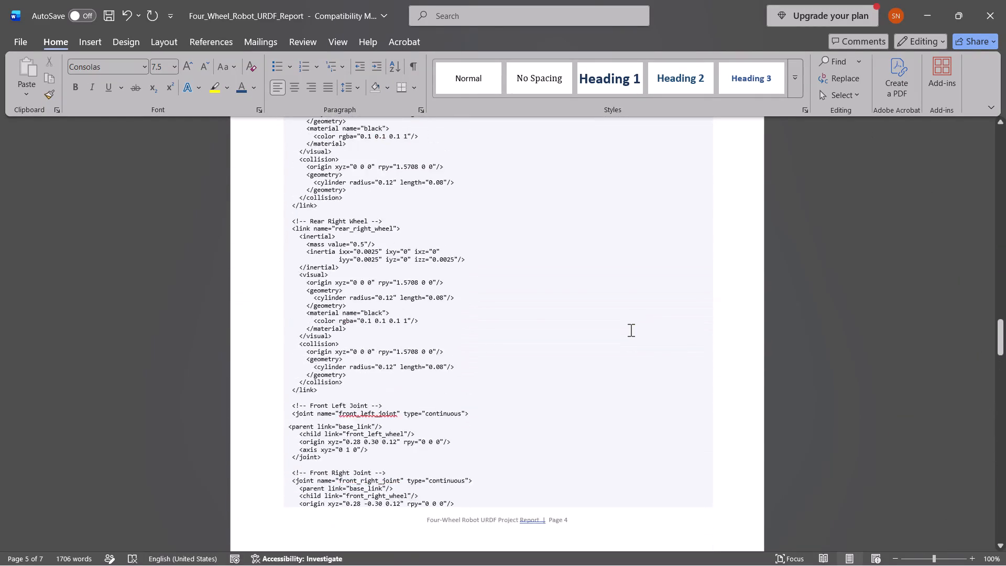
scroll(630, 330, "up", 14)
scroll(630, 330, "up", 7)
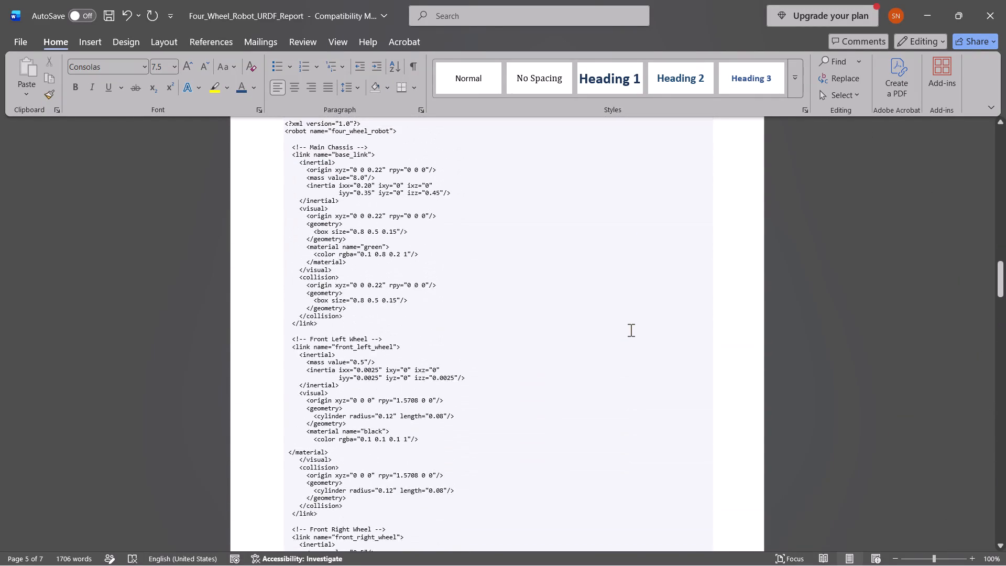
scroll(630, 330, "up", 16)
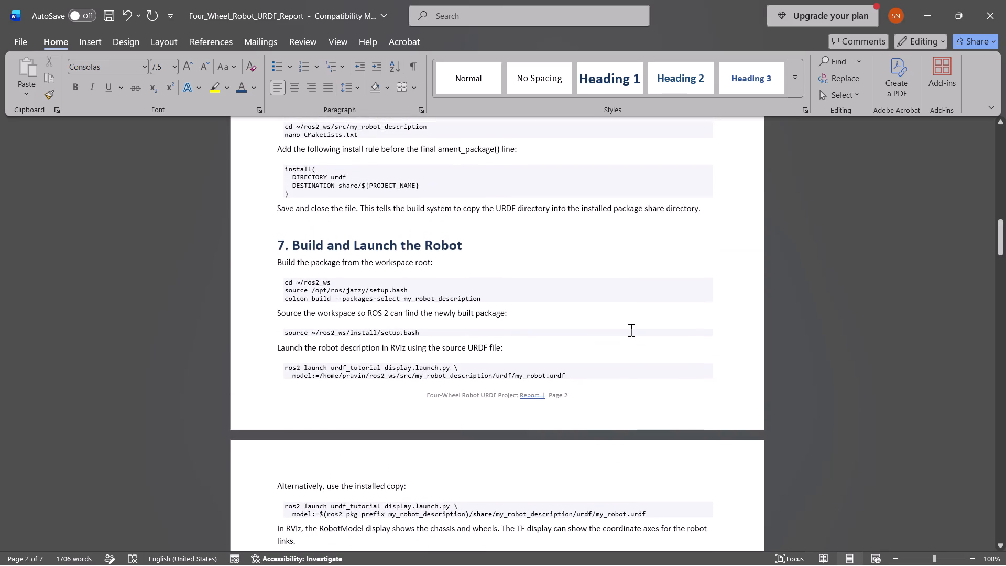
scroll(620, 338, "up", 1)
scroll(563, 322, "up", 17)
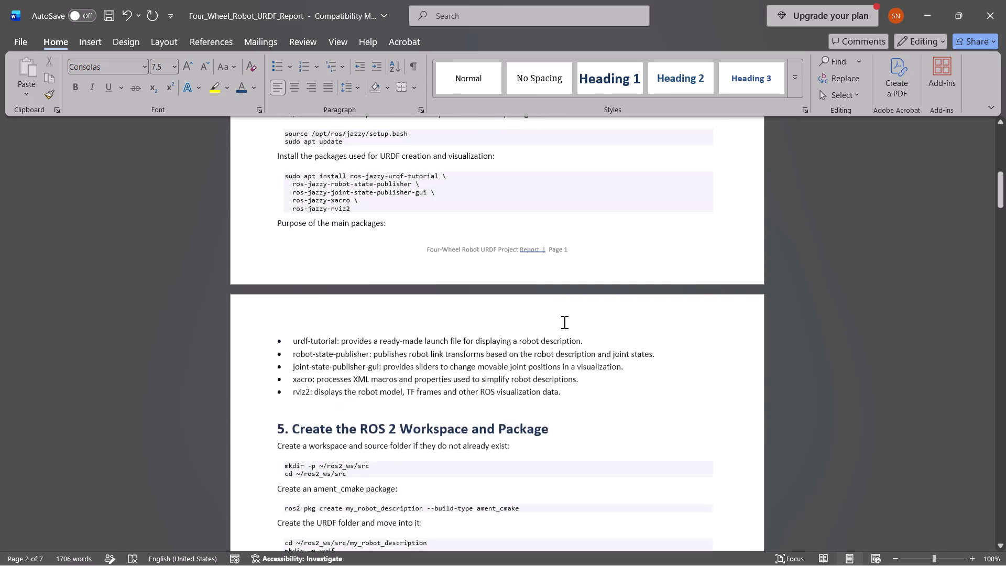
scroll(563, 322, "up", 20)
scroll(563, 322, "down", 11)
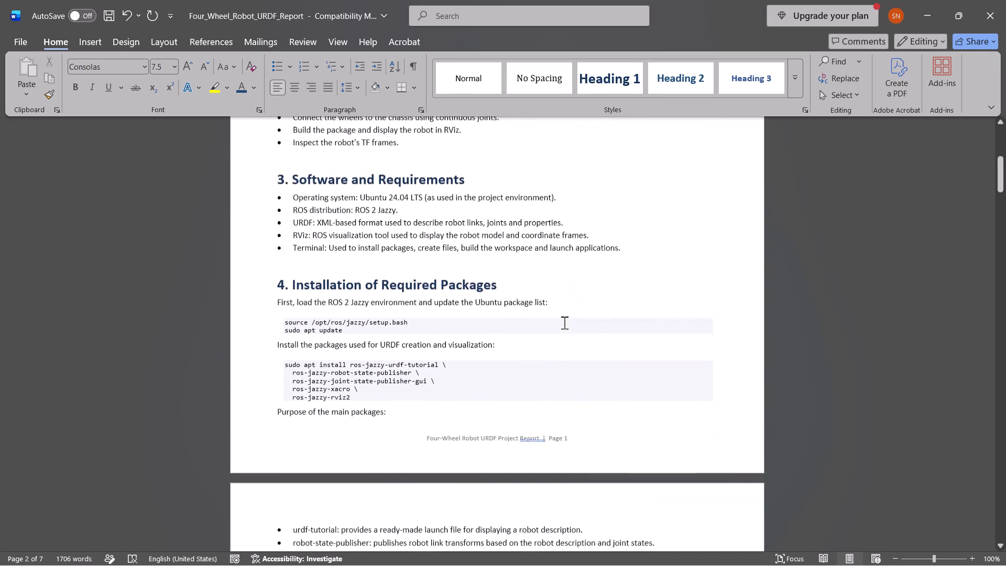
scroll(563, 322, "down", 1)
scroll(438, 274, "down", 1)
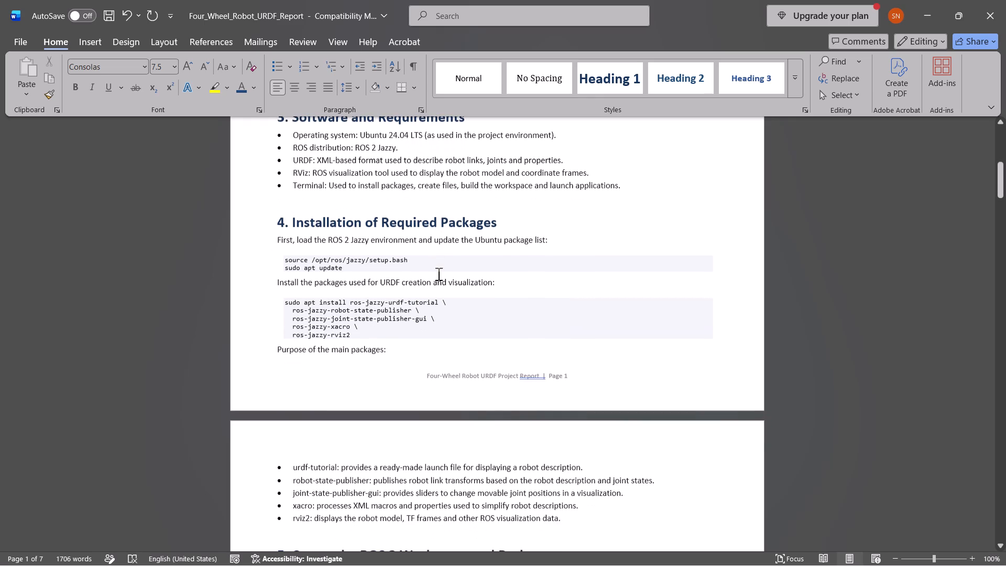
scroll(438, 274, "down", 7)
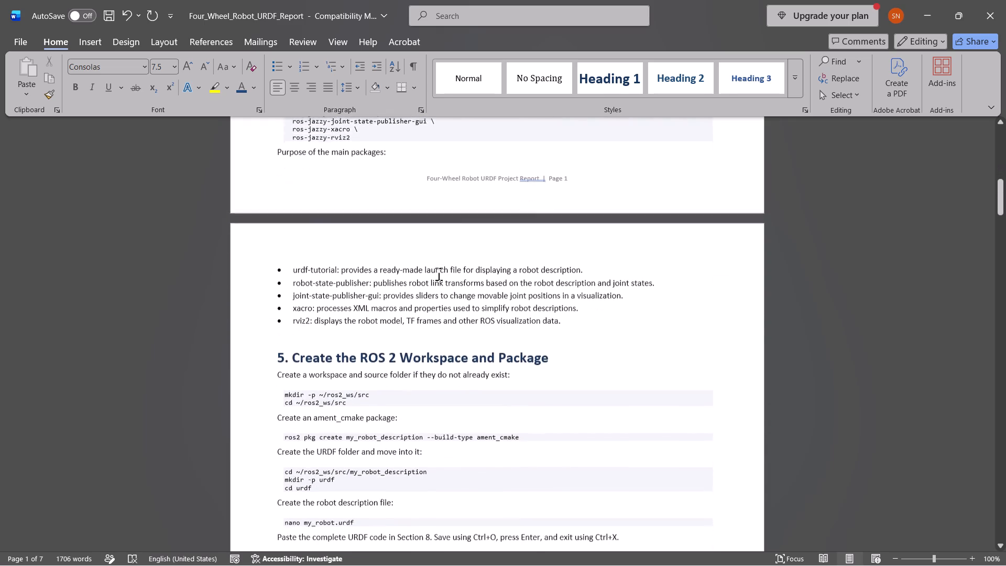
Insert a blank page at the start of the report, before the ROS 2 JAZZY PROJECT REPORT line.
scroll(429, 295, "up", 15)
scroll(429, 295, "up", 12)
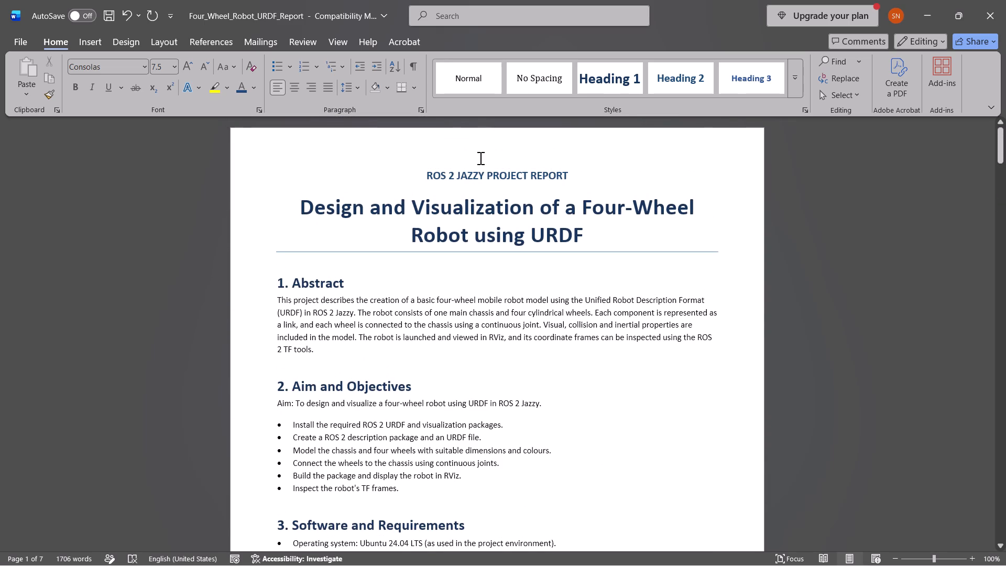
left_click(479, 155)
left_click(457, 155)
left_click(305, 155)
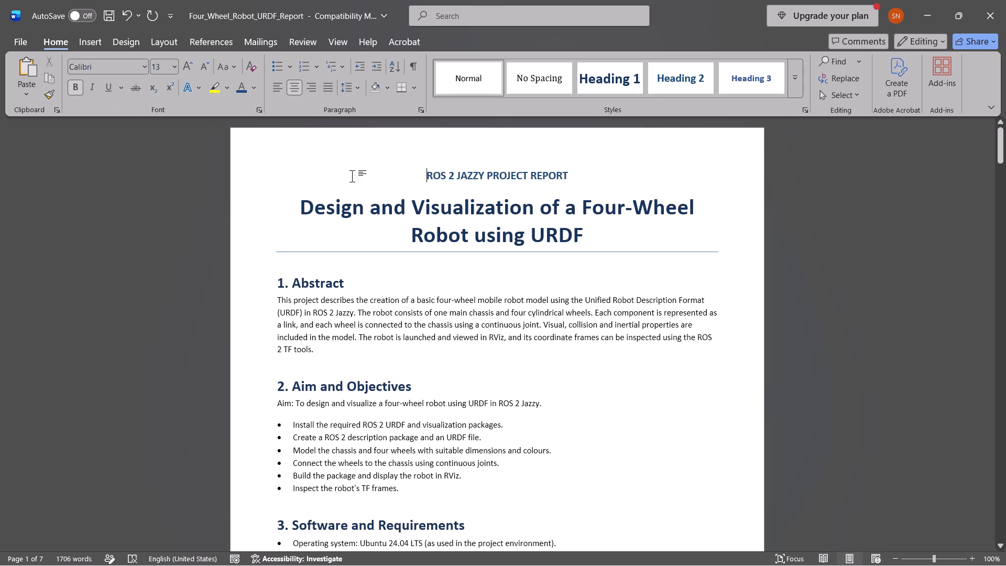
left_click(91, 45)
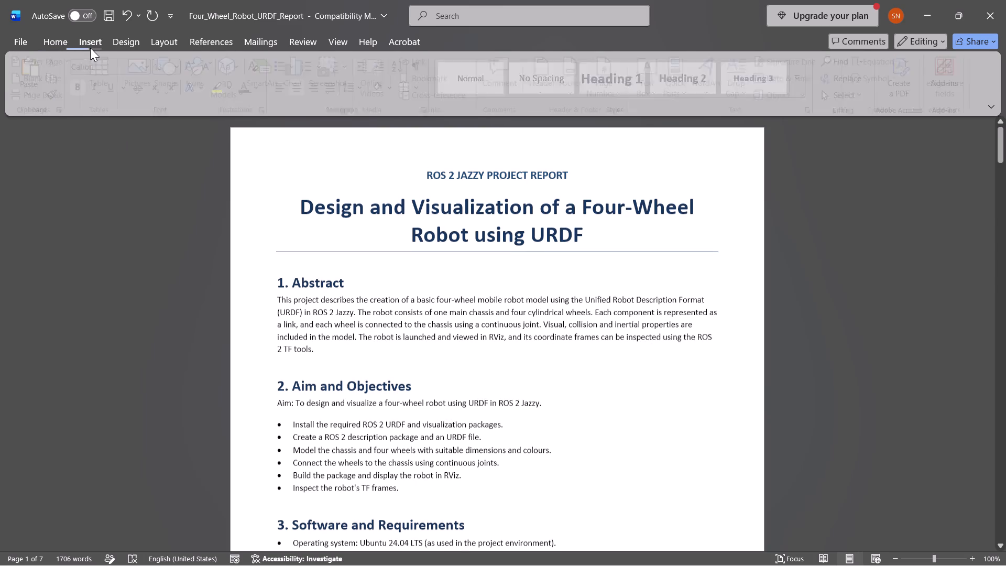
left_click(59, 83)
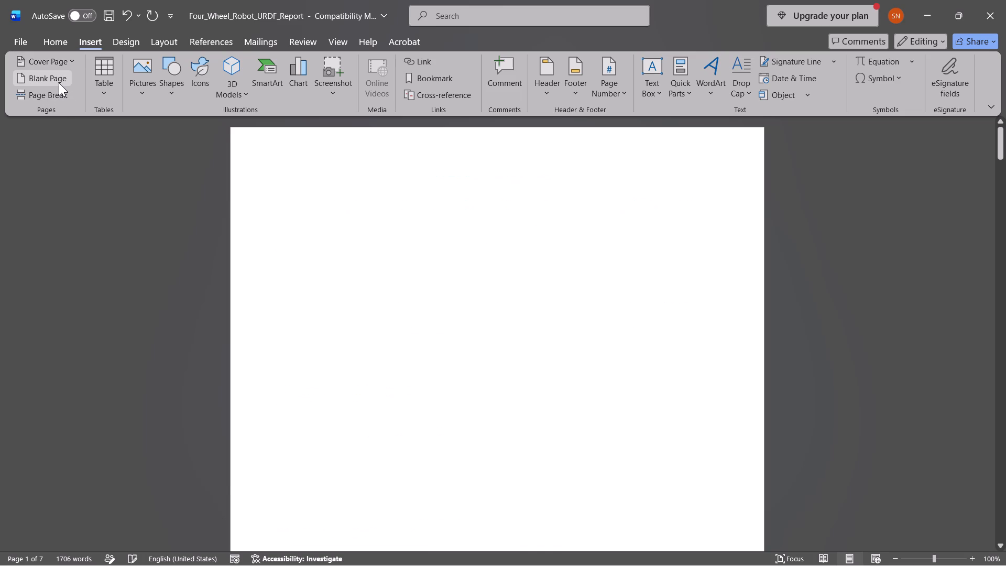
scroll(271, 292, "down", 6)
scroll(271, 292, "up", 4)
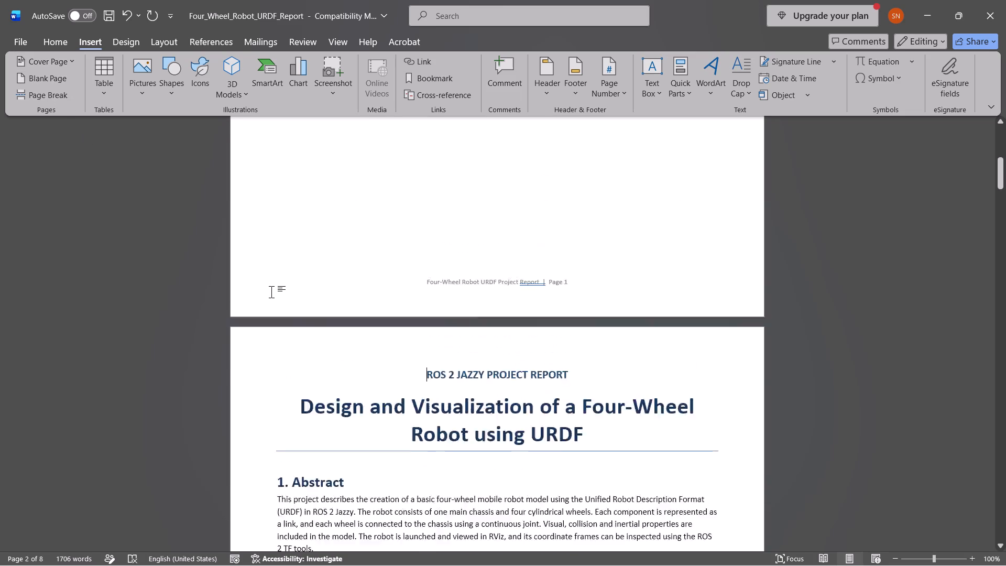
scroll(271, 292, "up", 17)
scroll(271, 292, "up", 6)
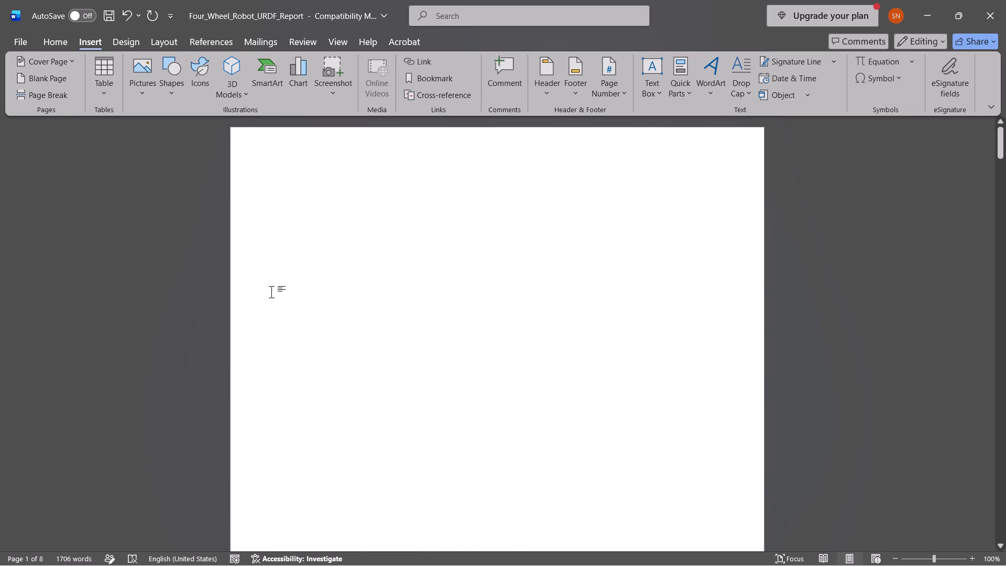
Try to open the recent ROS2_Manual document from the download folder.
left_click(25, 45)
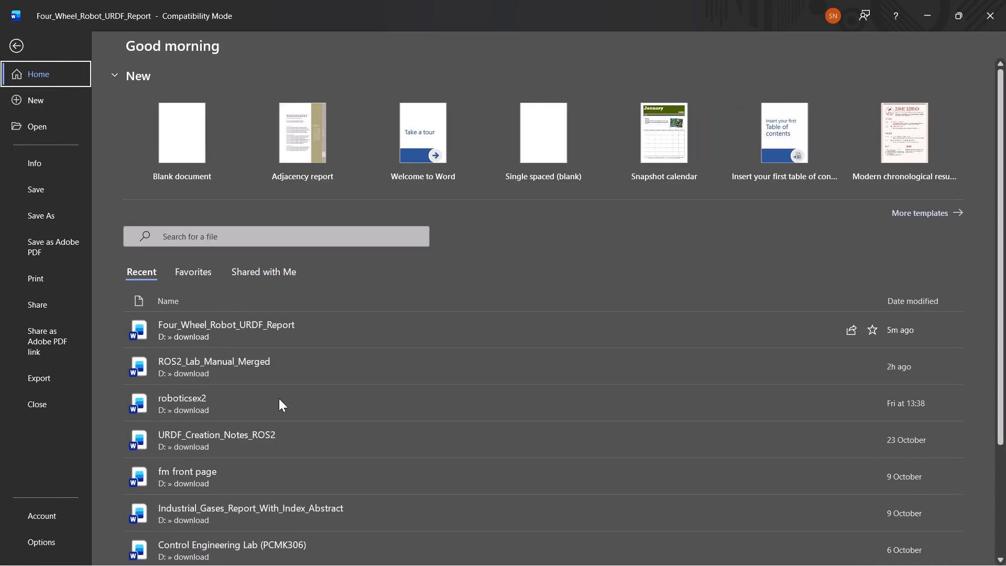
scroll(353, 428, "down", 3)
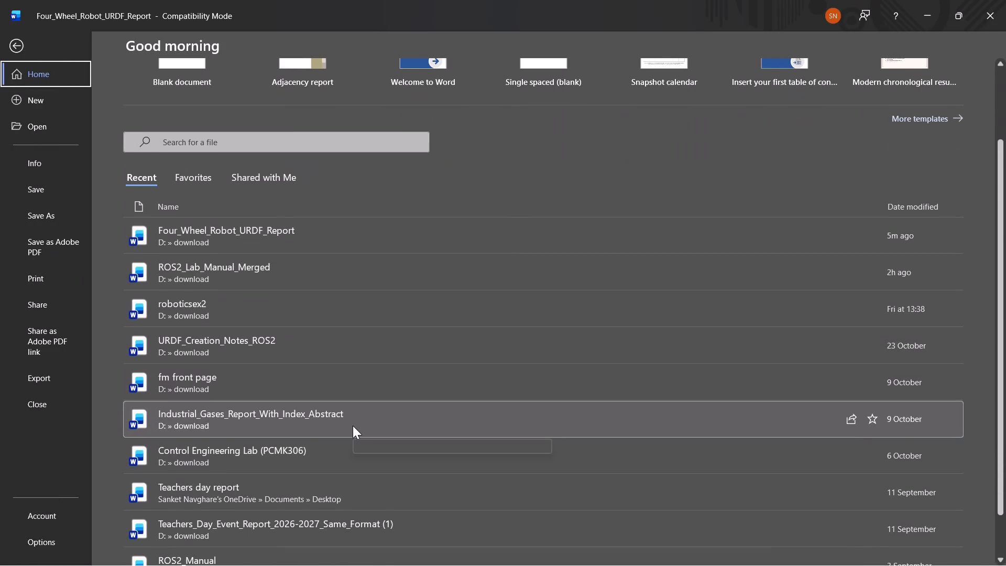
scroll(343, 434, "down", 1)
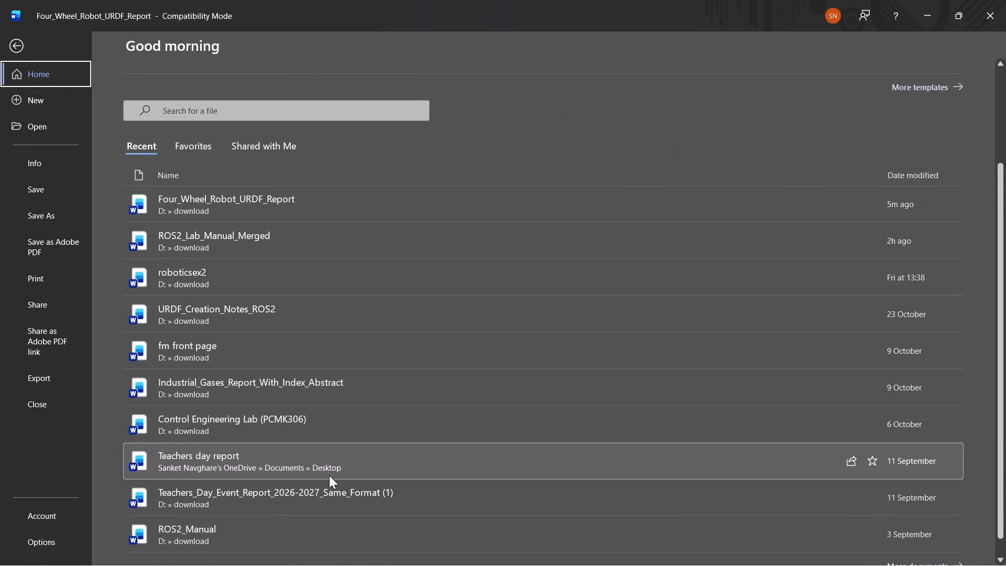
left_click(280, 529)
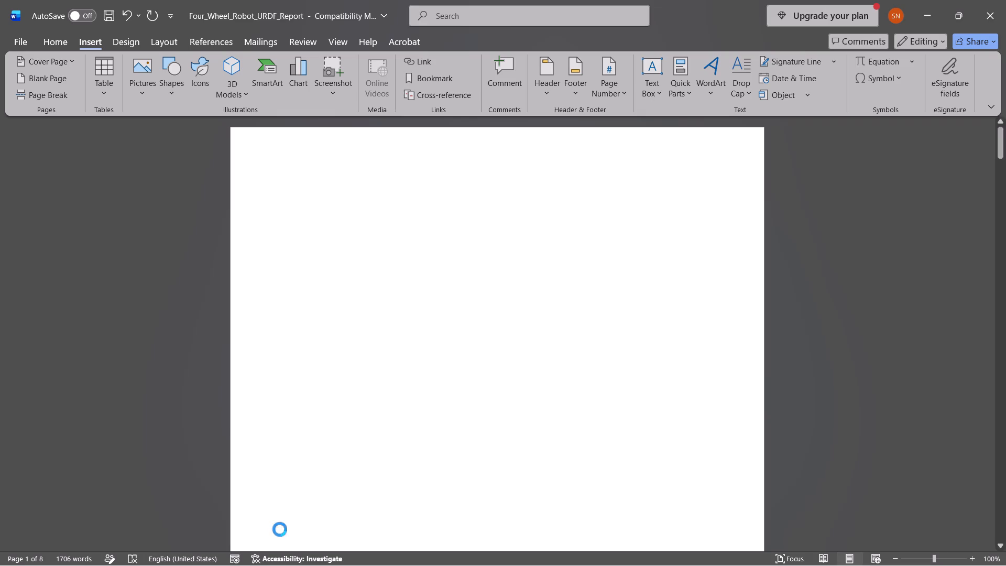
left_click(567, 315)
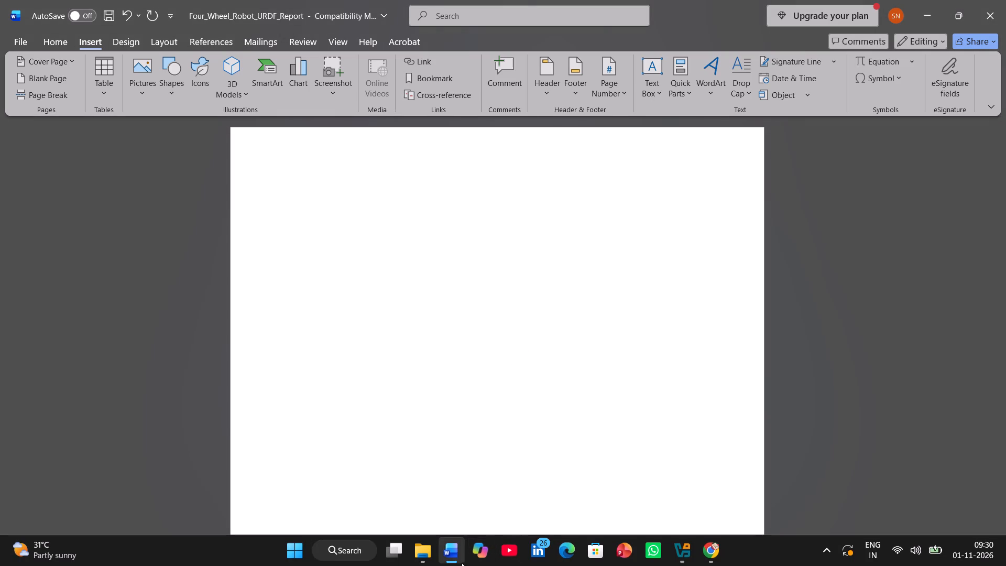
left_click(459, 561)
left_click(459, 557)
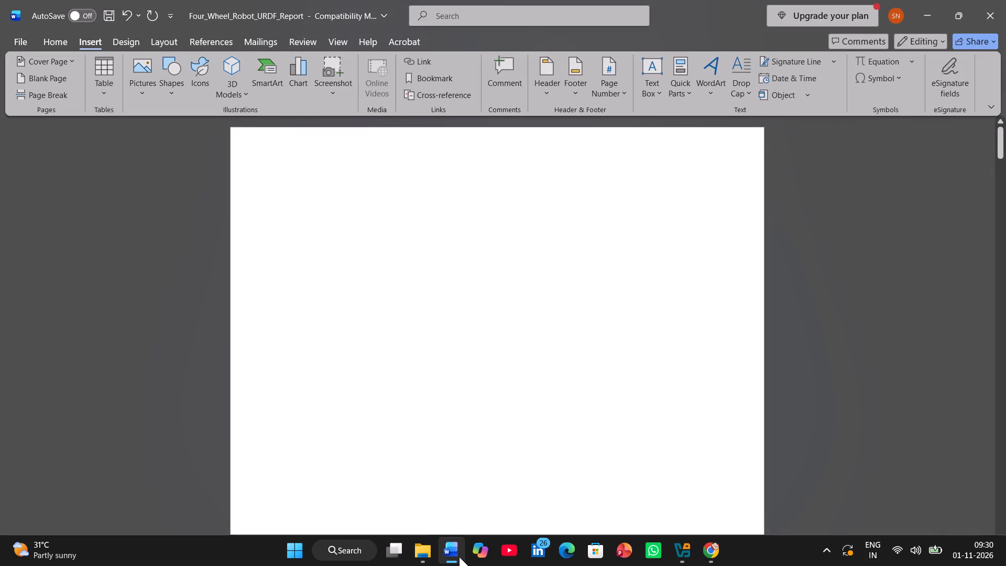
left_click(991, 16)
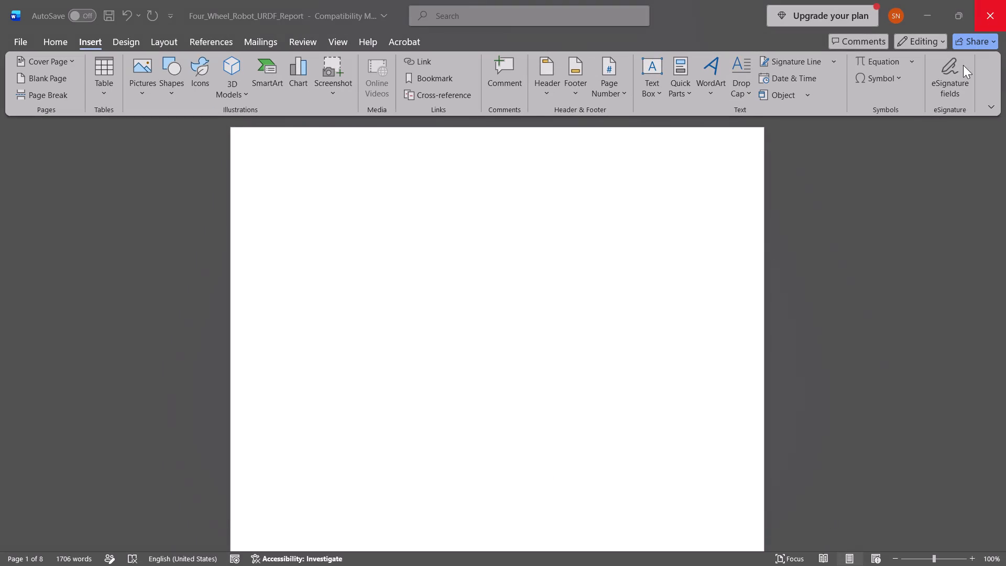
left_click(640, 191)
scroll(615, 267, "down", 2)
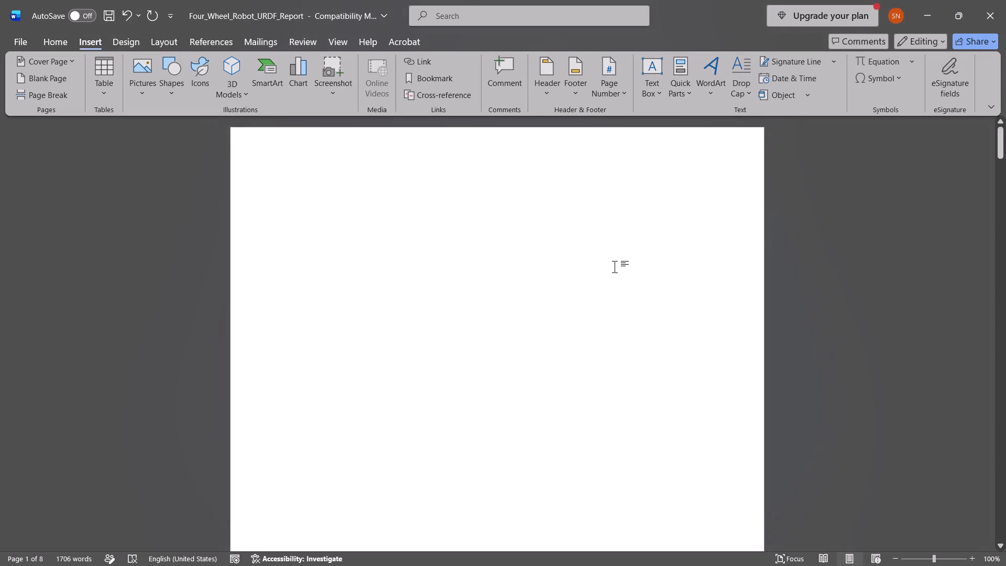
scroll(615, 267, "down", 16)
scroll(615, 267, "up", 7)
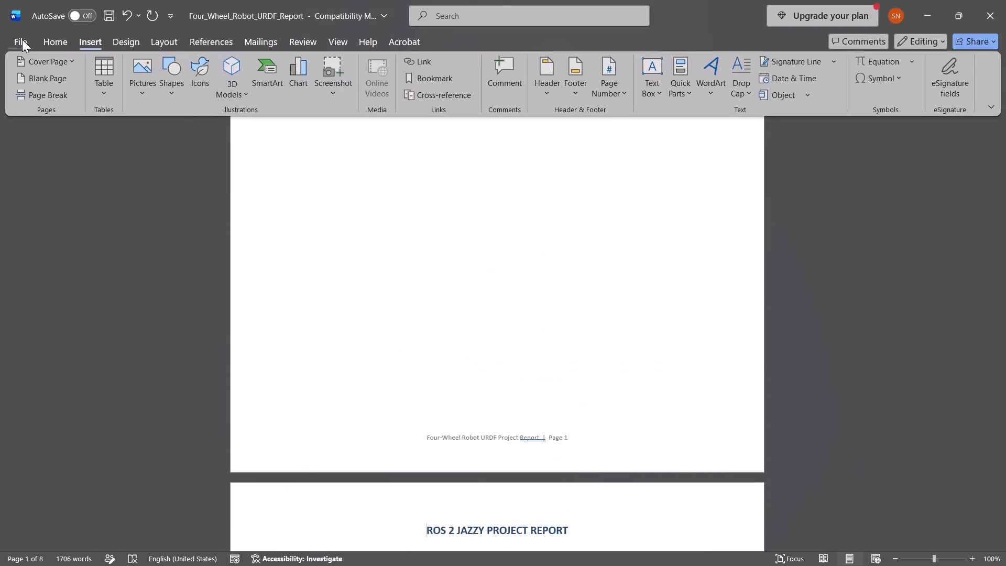
Open the recent ROS2_Lab_Manual_Merged document, examine its cover page, and close it to return to the URDF report.
left_click(18, 39)
scroll(160, 283, "down", 8)
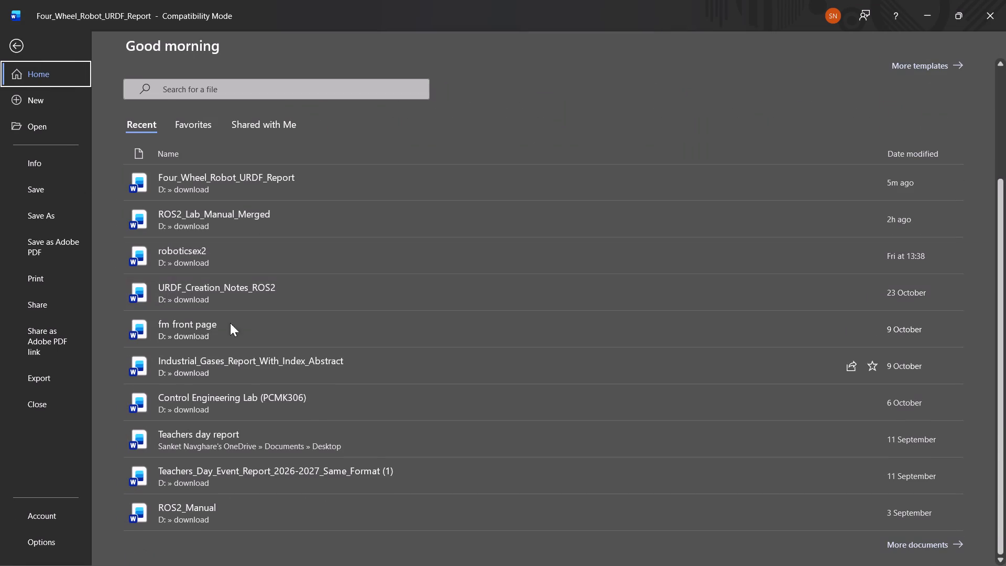
double_click(254, 225)
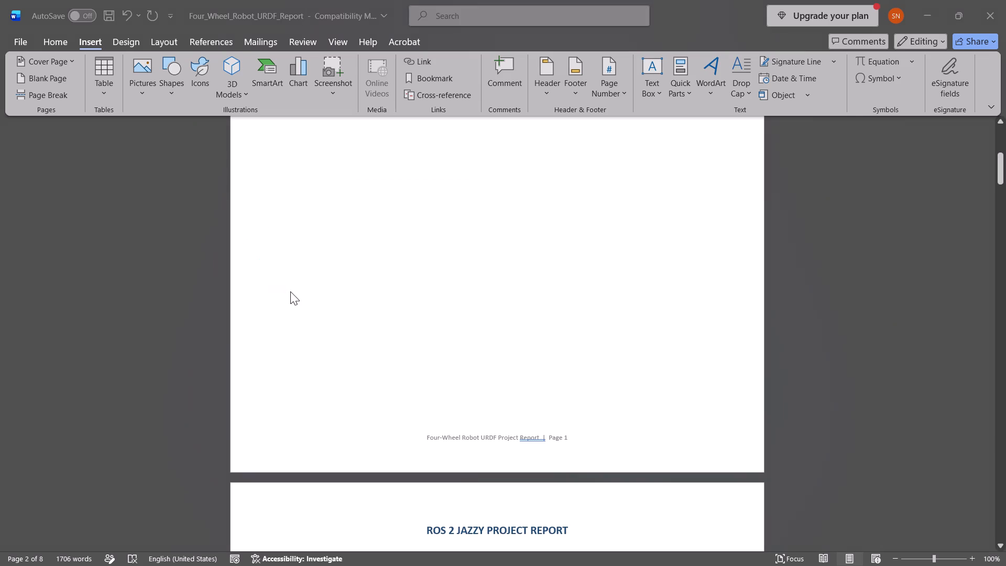
scroll(438, 312, "down", 5)
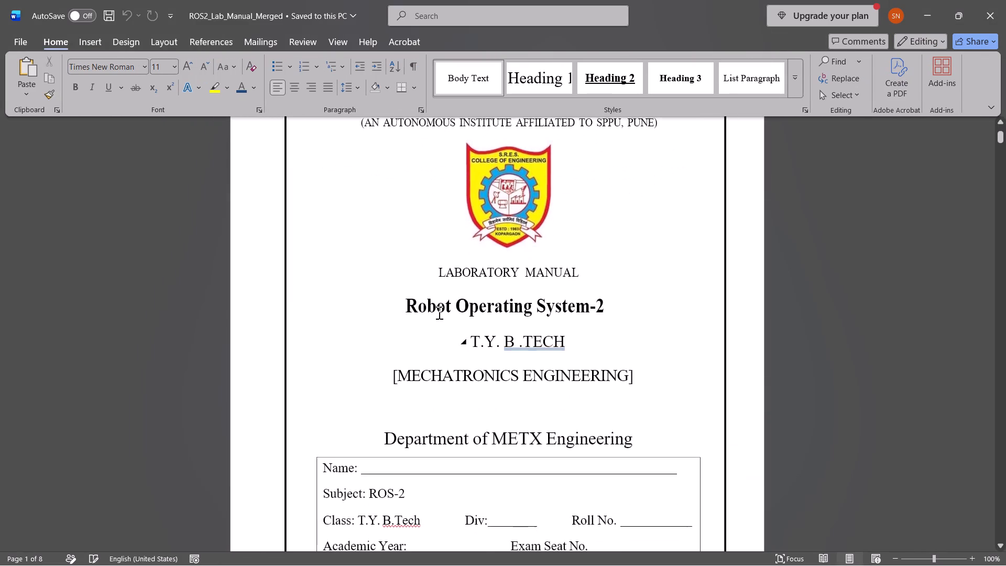
scroll(438, 312, "down", 3)
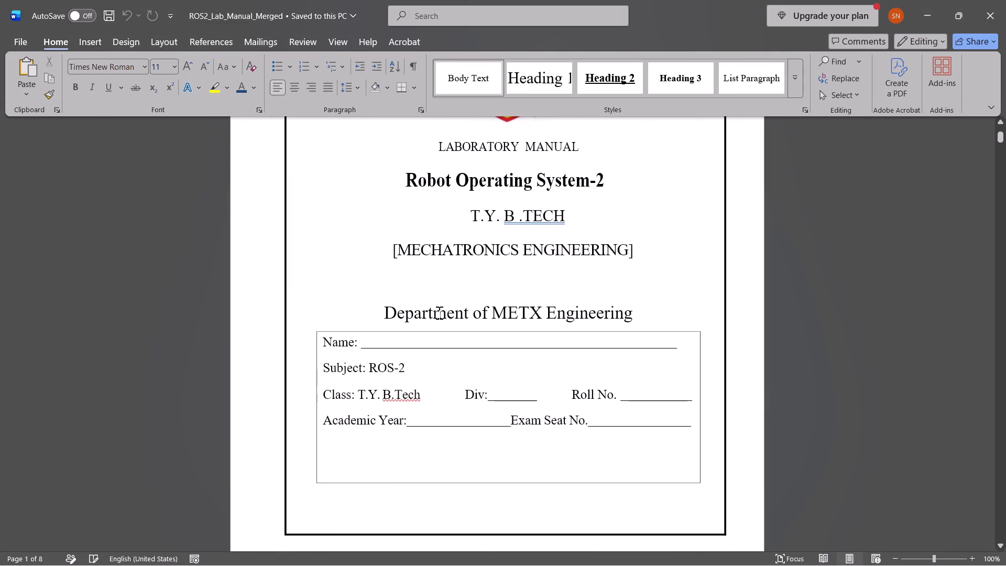
scroll(438, 312, "up", 11)
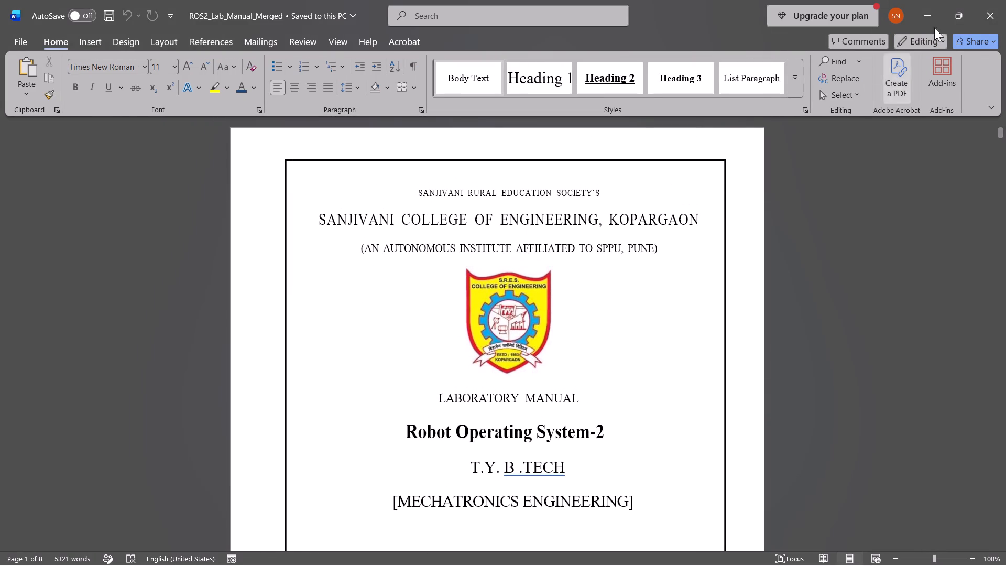
scroll(695, 280, "down", 6)
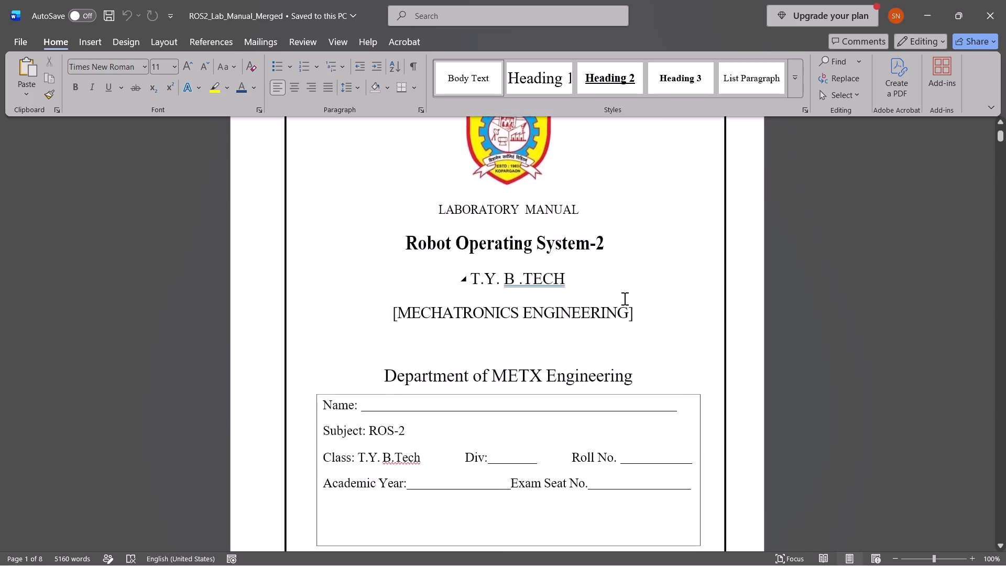
scroll(620, 299, "down", 12)
scroll(616, 300, "up", 7)
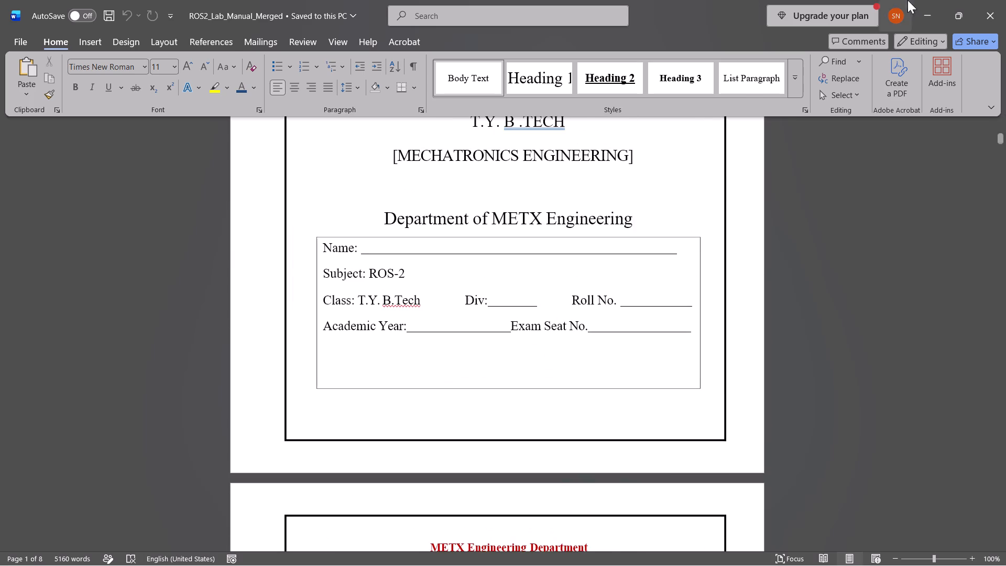
left_click(978, 10)
scroll(583, 367, "down", 8)
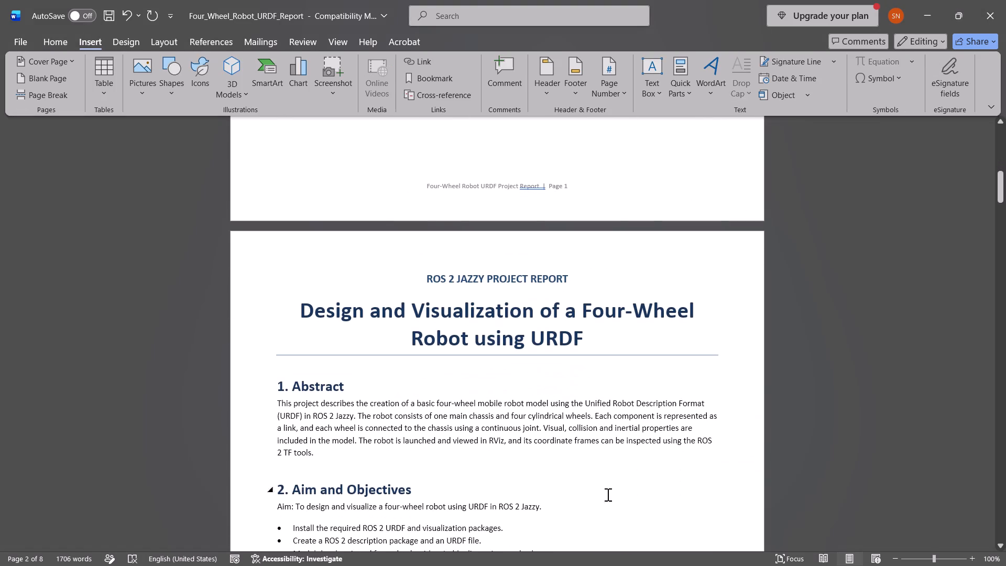
Open the recent roboticsex2 document, check its first page, and close it to return to the URDF report.
left_click(20, 45)
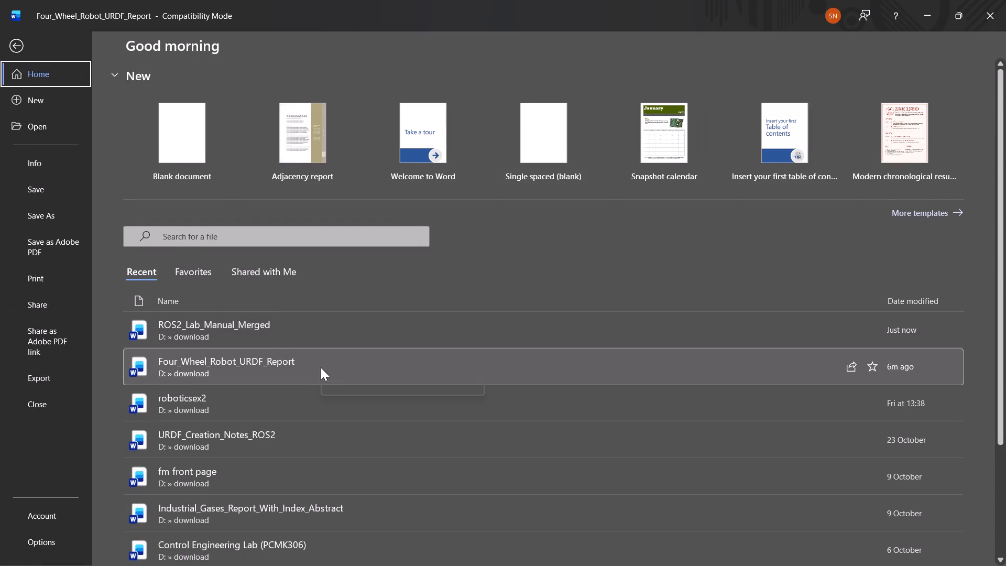
scroll(321, 367, "down", 7)
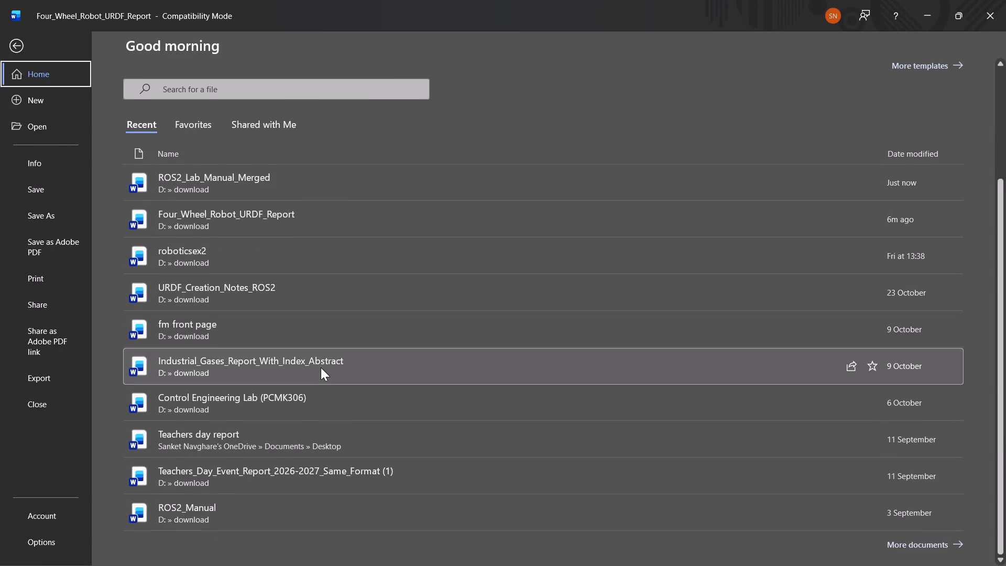
scroll(321, 367, "up", 1)
left_click(36, 131)
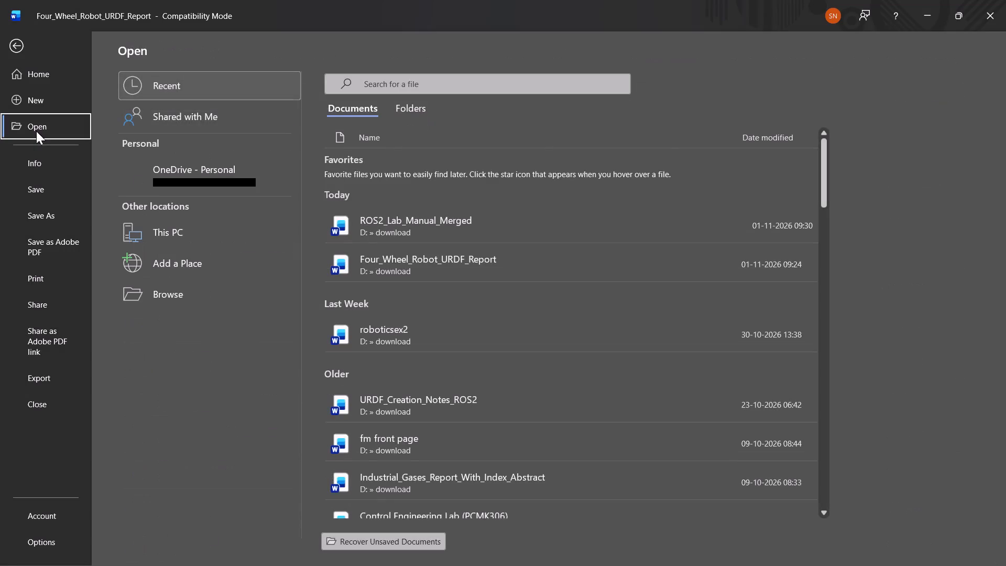
scroll(417, 371, "down", 8)
scroll(433, 375, "up", 6)
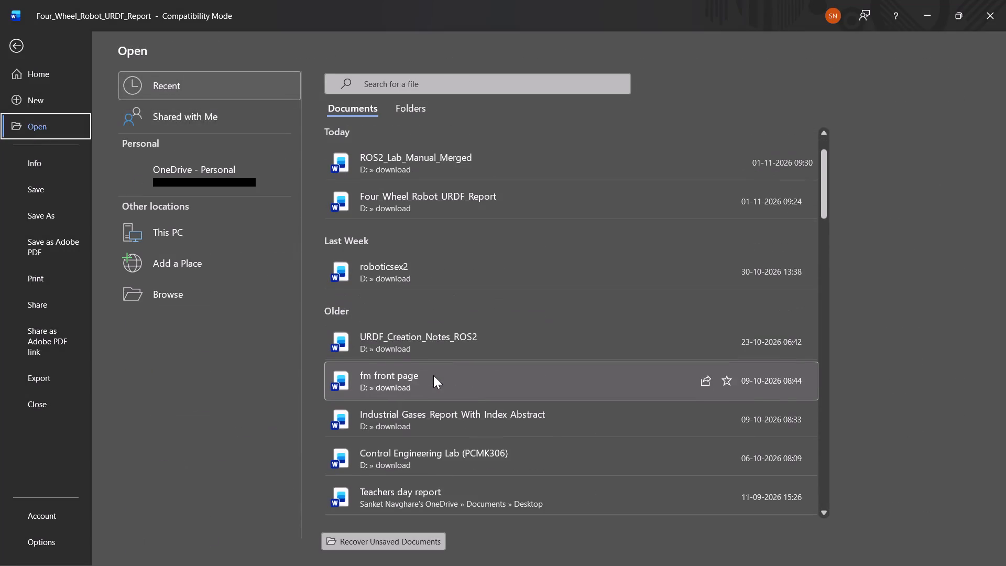
left_click(428, 278)
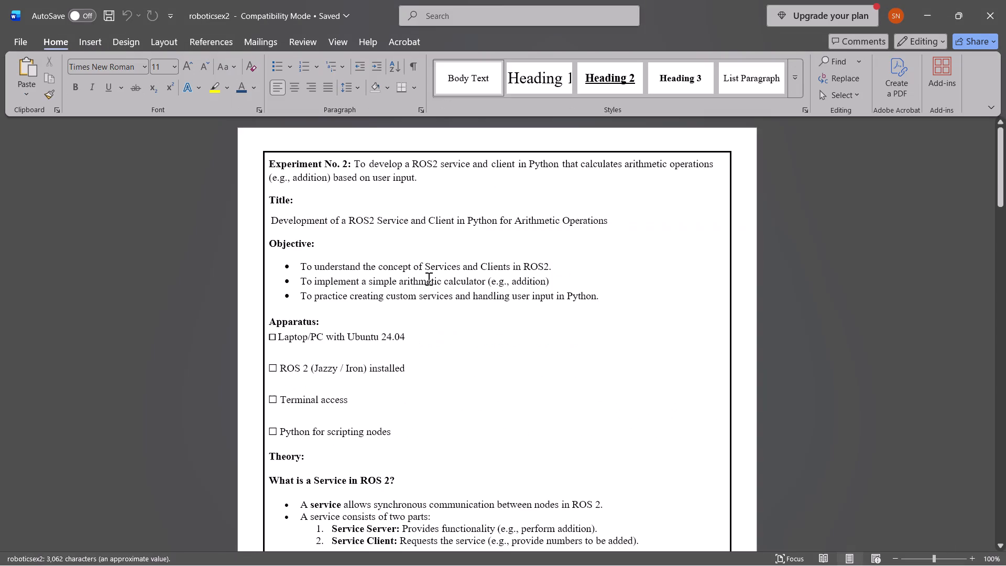
scroll(428, 278, "up", 3)
scroll(428, 278, "down", 6)
scroll(428, 278, "up", 7)
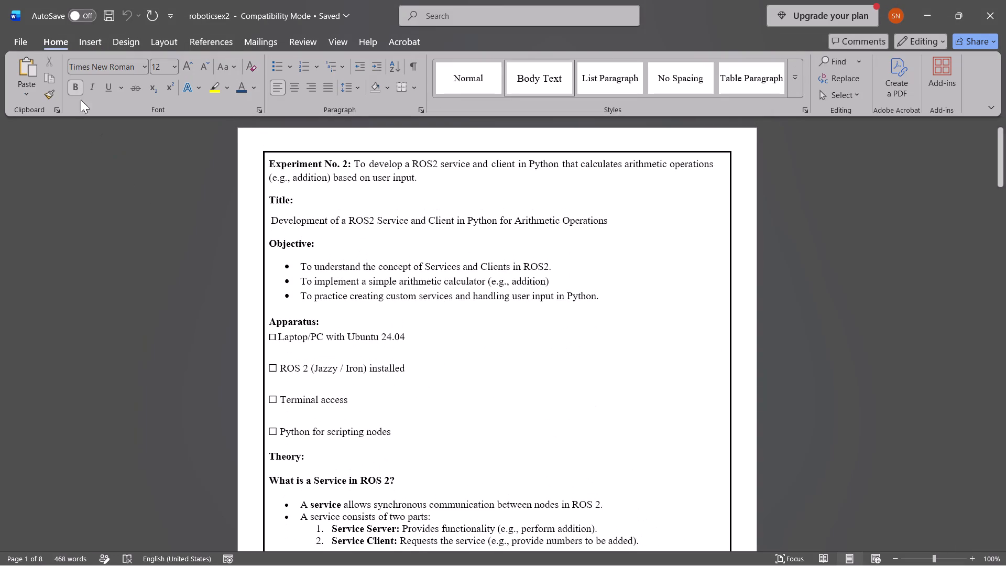
left_click(995, 5)
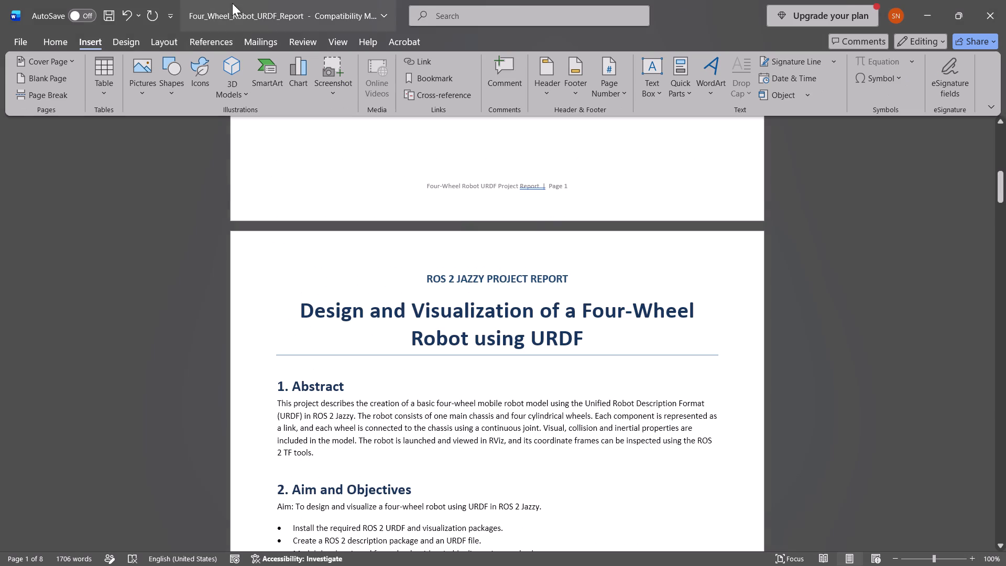
Open the recent ROBO REPORT01 (1) document, check its first page for a usable cover, and close it to return to the URDF report.
left_click(24, 31)
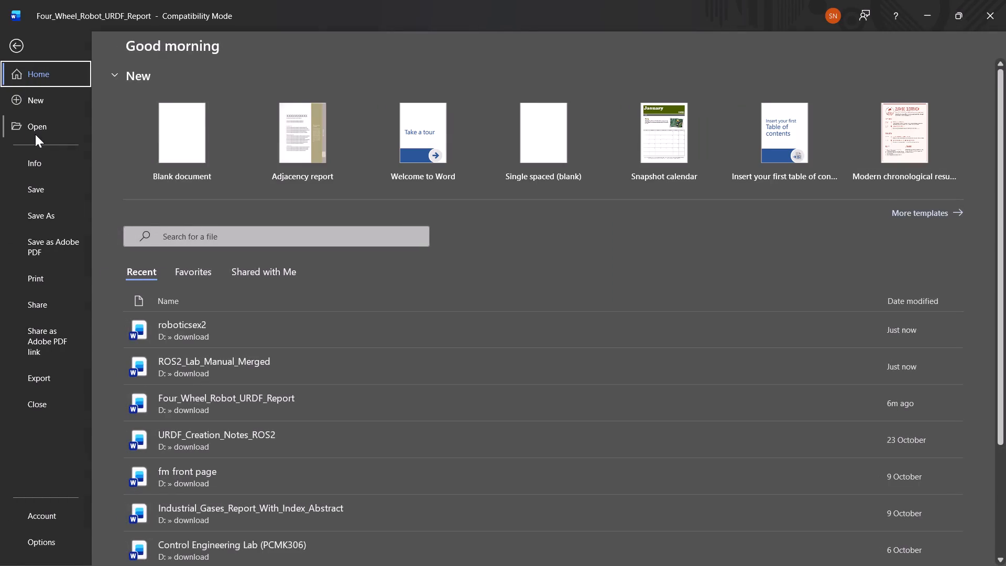
left_click(37, 132)
scroll(384, 292, "down", 9)
scroll(450, 300, "down", 3)
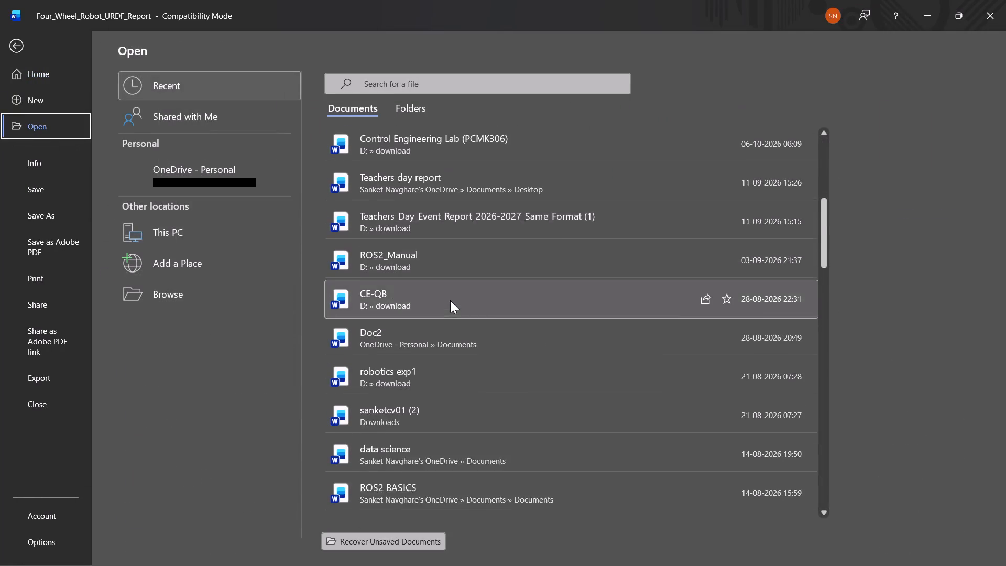
scroll(450, 300, "down", 4)
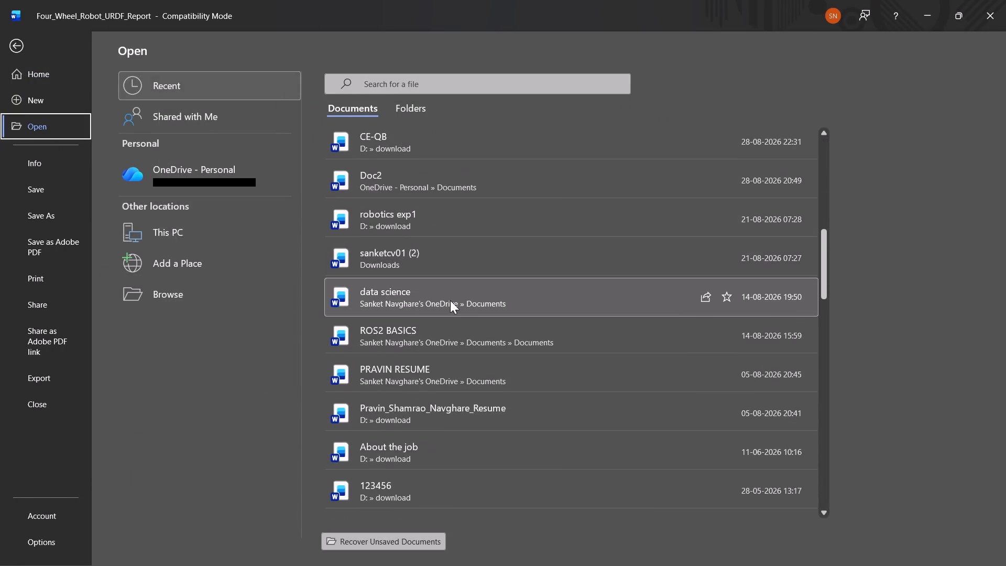
scroll(420, 224, "down", 3)
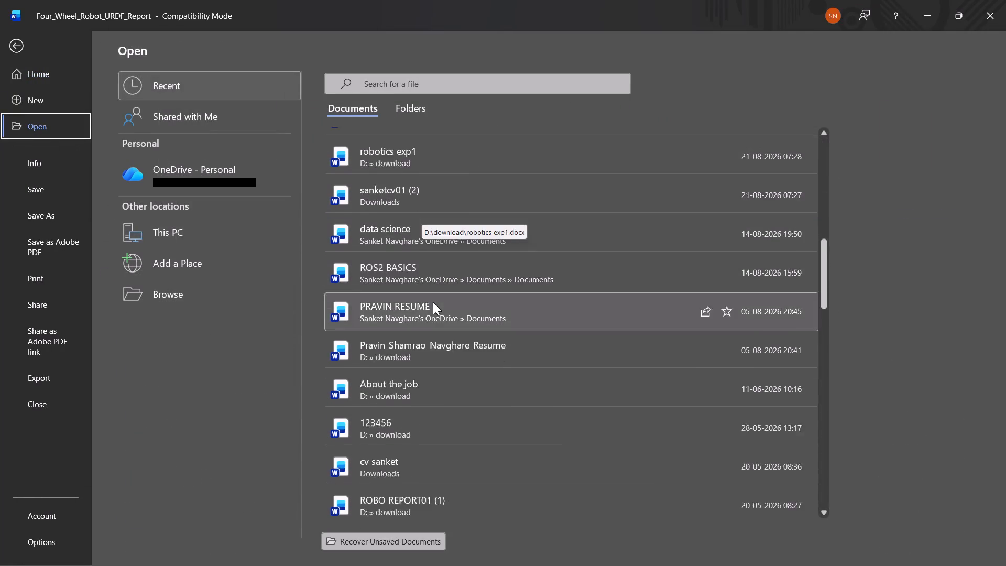
scroll(433, 302, "down", 2)
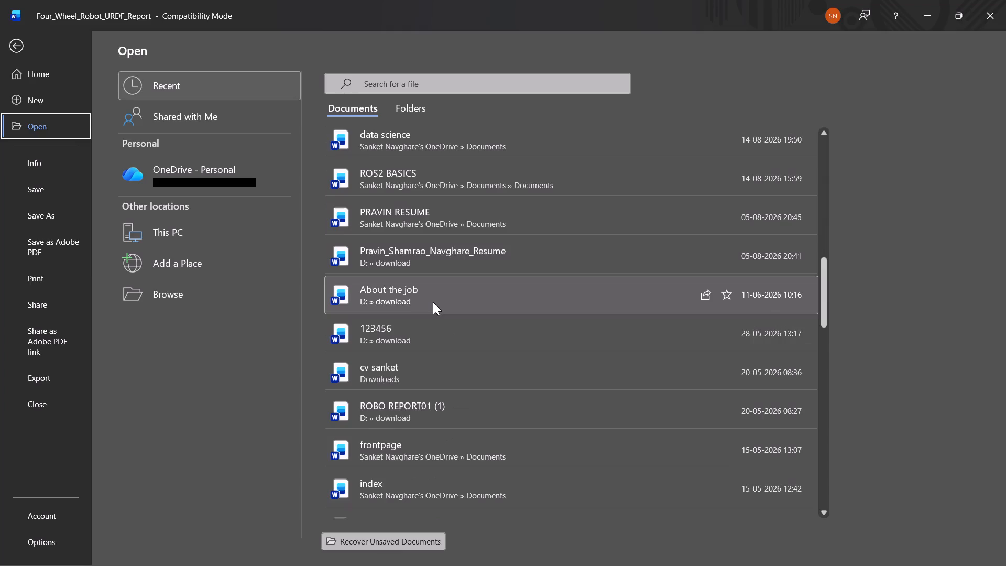
scroll(433, 302, "down", 3)
double_click(455, 311)
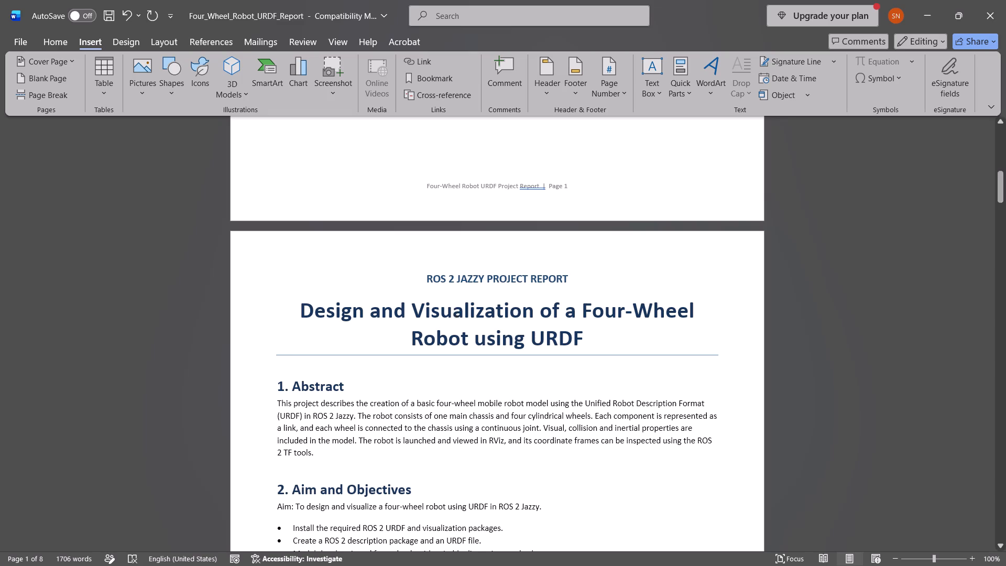
scroll(456, 314, "up", 6)
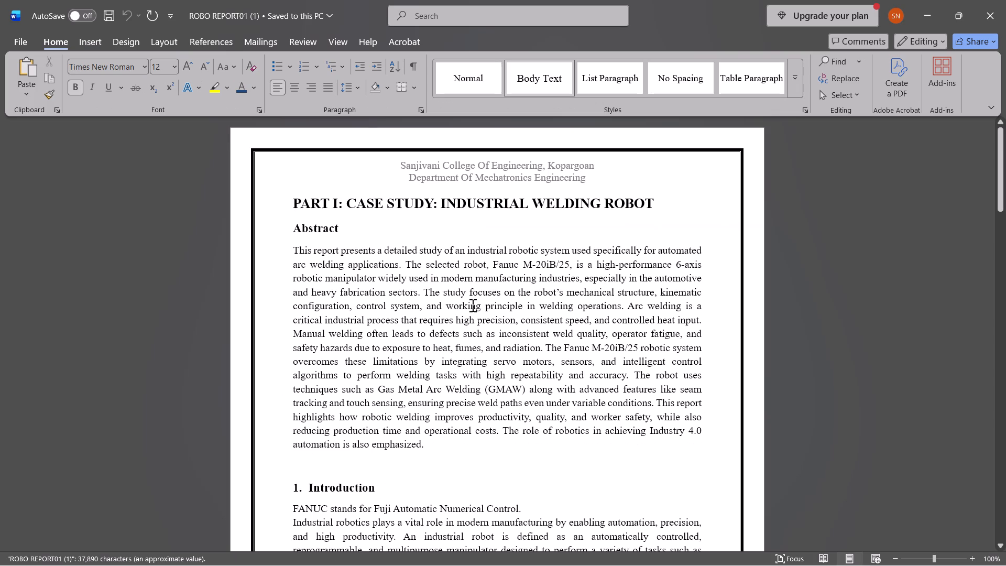
scroll(472, 305, "down", 7)
scroll(472, 305, "up", 7)
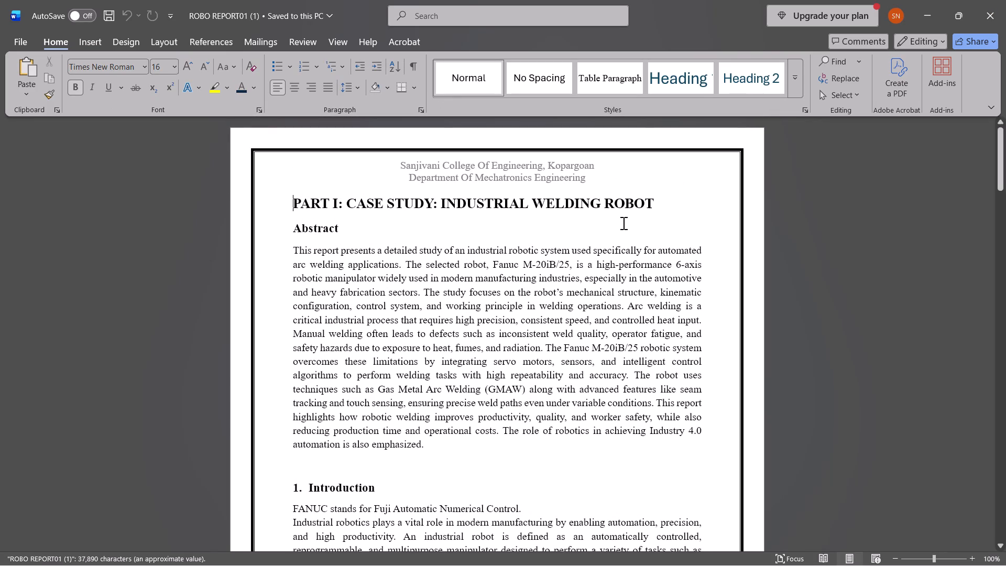
scroll(621, 224, "up", 5)
left_click(983, 4)
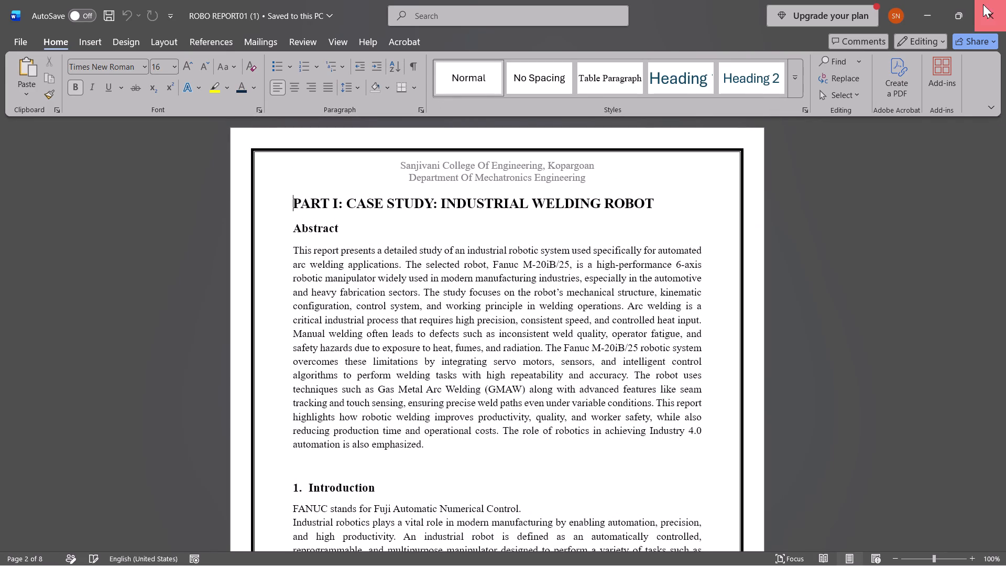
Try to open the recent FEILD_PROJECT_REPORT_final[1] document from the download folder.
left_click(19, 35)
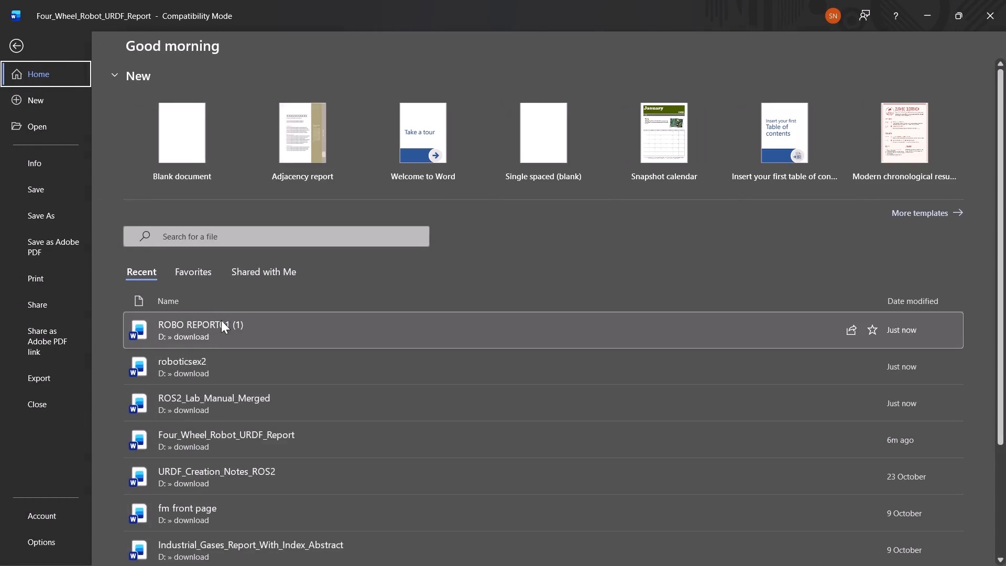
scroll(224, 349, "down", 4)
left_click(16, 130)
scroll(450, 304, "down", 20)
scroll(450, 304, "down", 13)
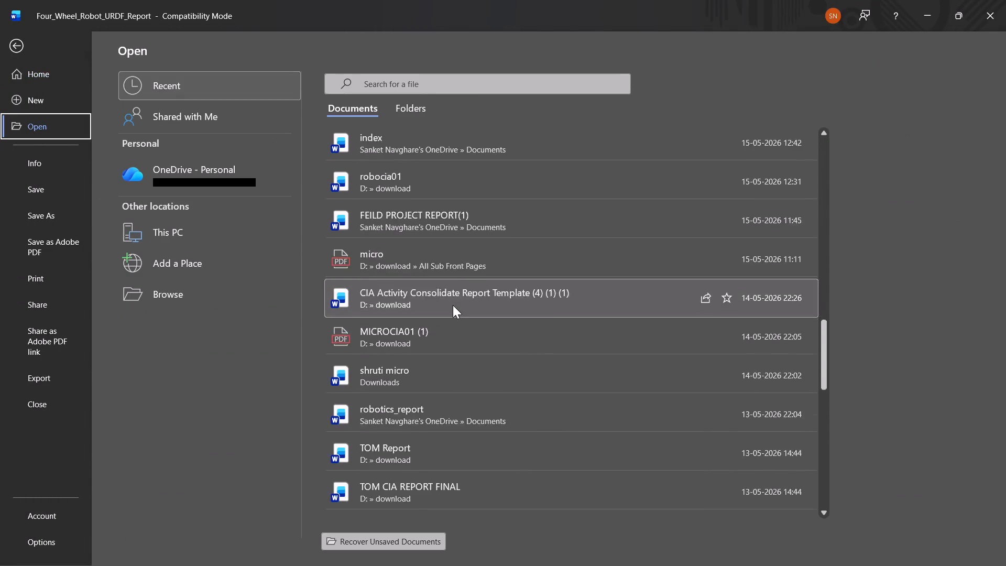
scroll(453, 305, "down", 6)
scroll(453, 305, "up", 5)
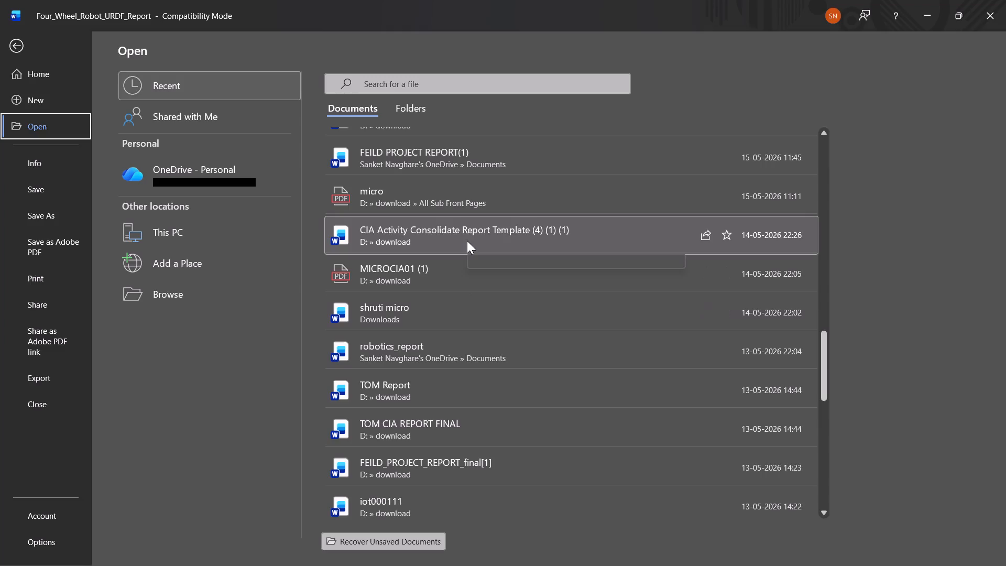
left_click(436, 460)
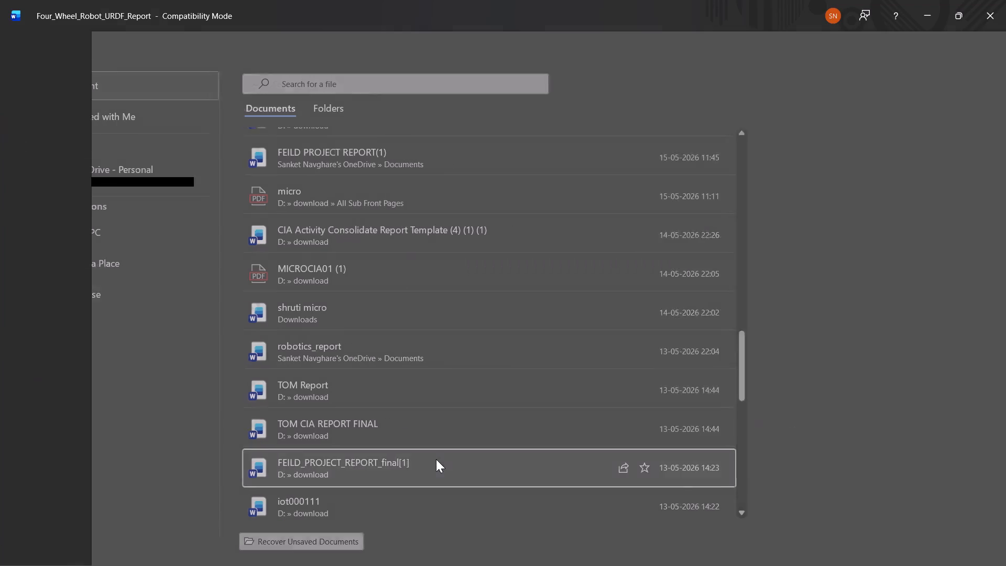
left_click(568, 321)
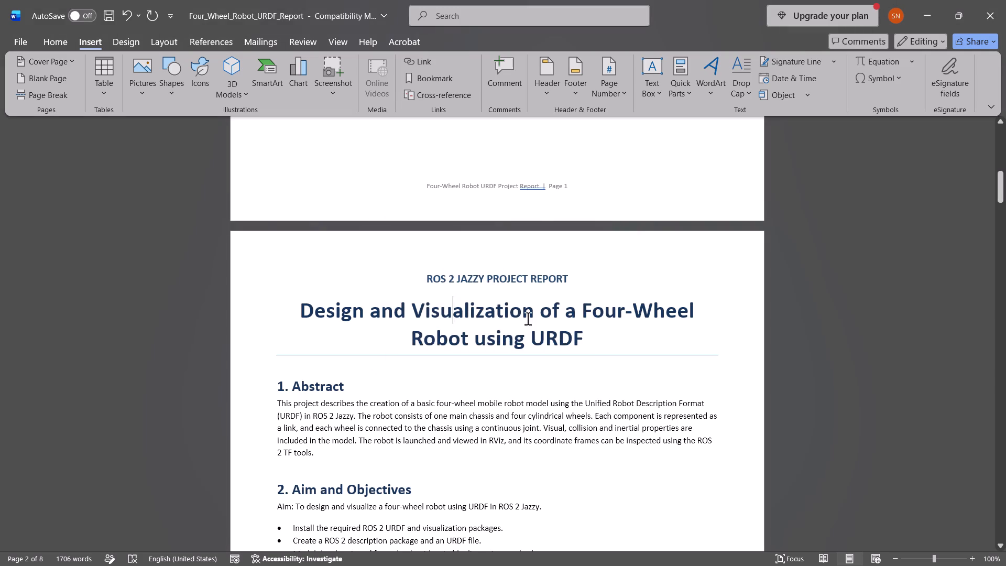
Open the recent TOM Report document from the download folder and check its cover page.
left_click(21, 44)
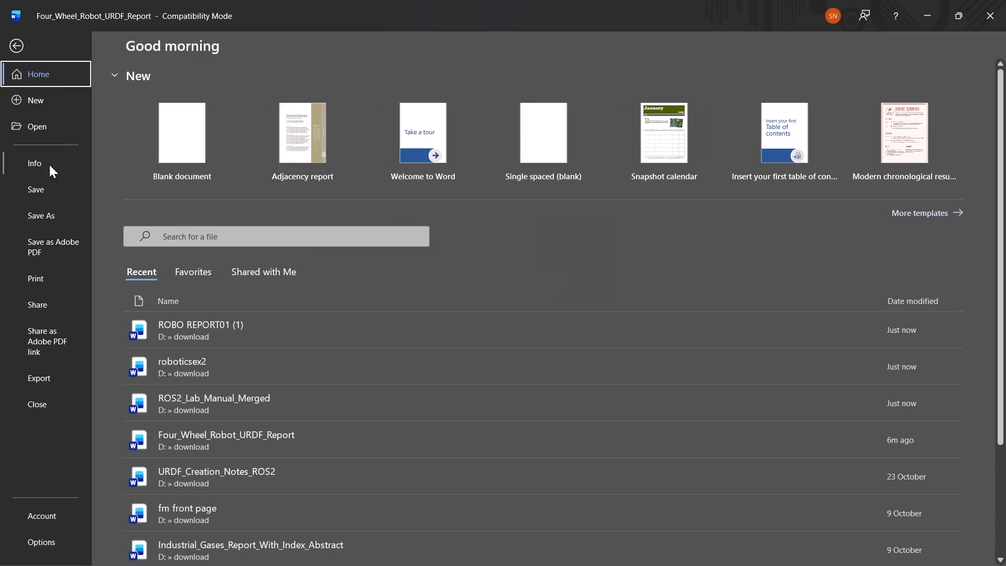
left_click(43, 125)
scroll(446, 296, "down", 12)
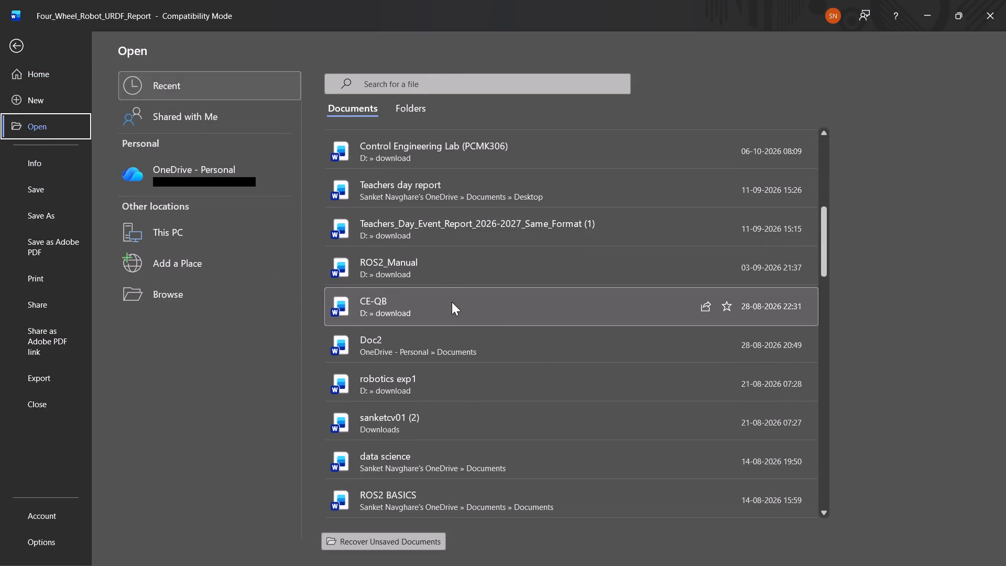
scroll(452, 302, "down", 15)
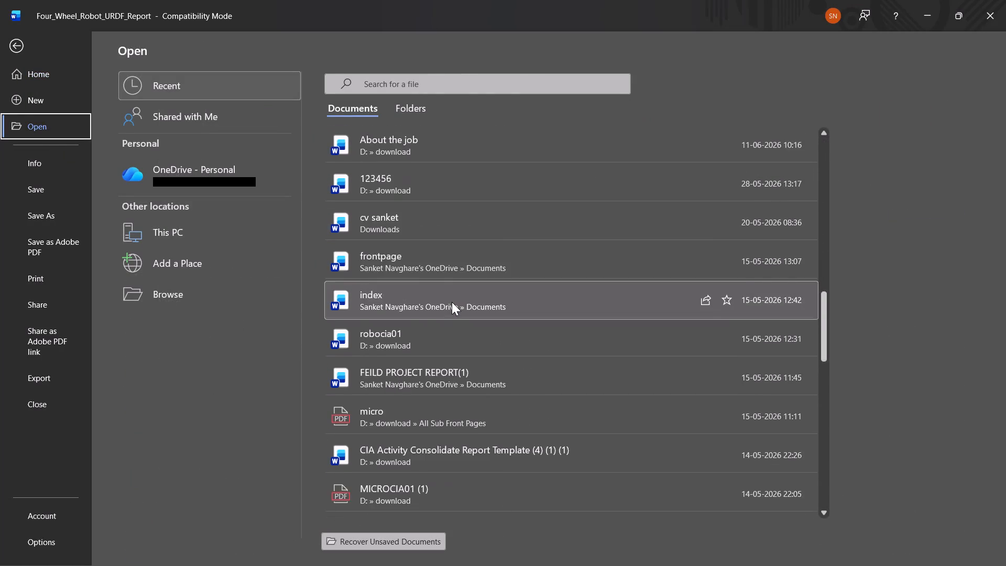
scroll(452, 302, "down", 8)
left_click(434, 350)
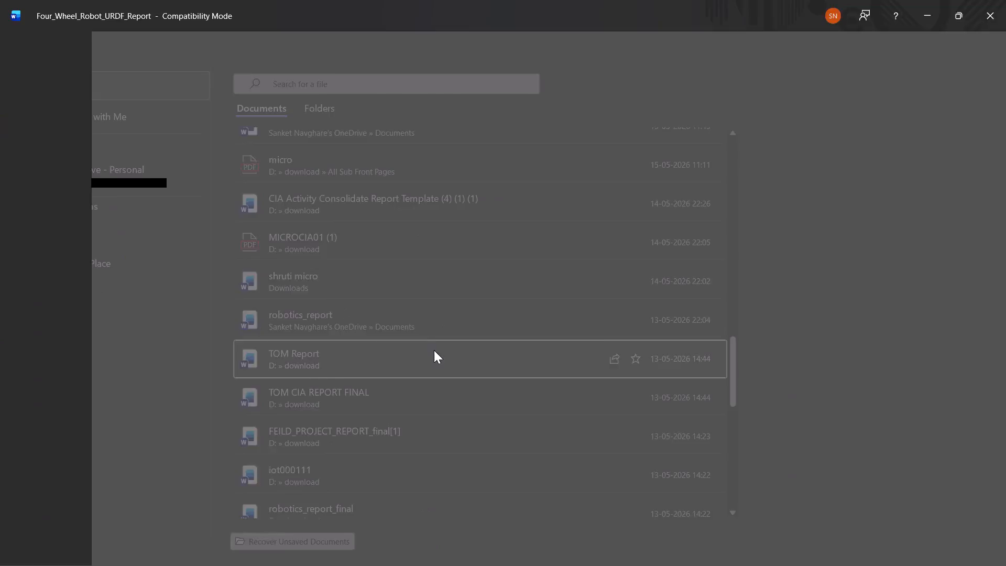
scroll(439, 351, "down", 7)
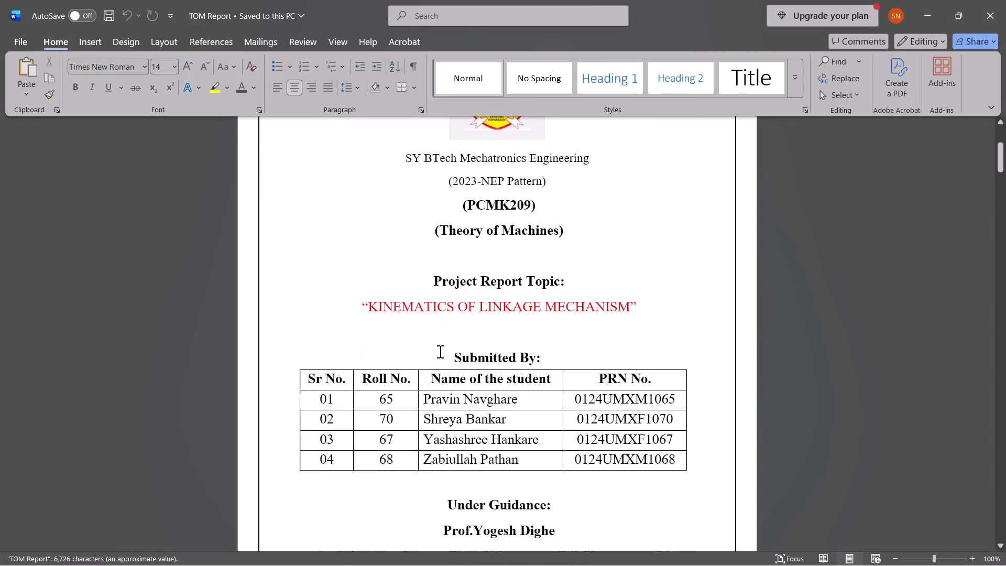
scroll(439, 351, "up", 8)
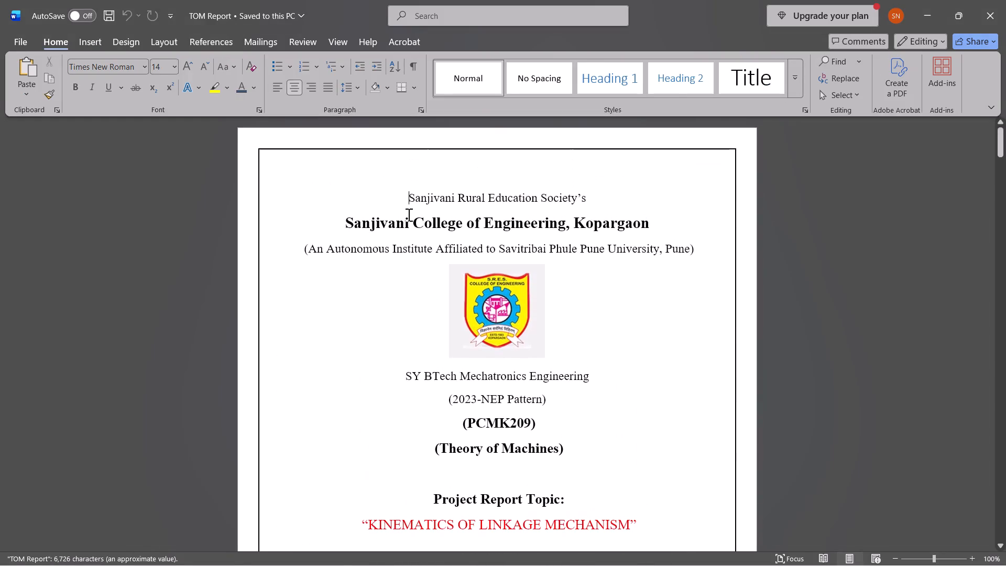
Copy TOM Report's whole cover page, from the Sanjivani Rural Education Society's line through the college address, and close that document.
left_click_drag(403, 188, 447, 565)
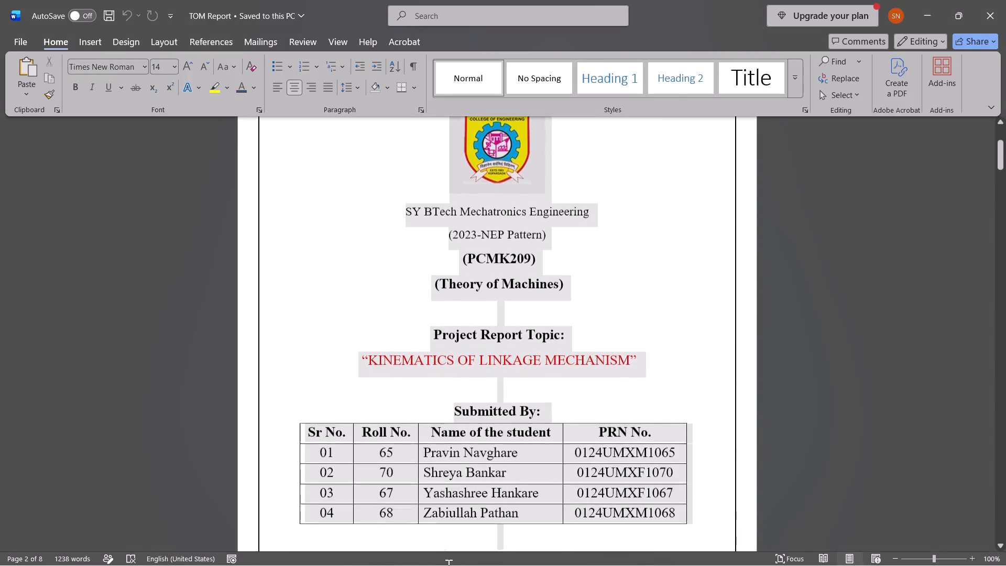
left_click_drag(447, 565, 689, 399)
key("ctrl+c")
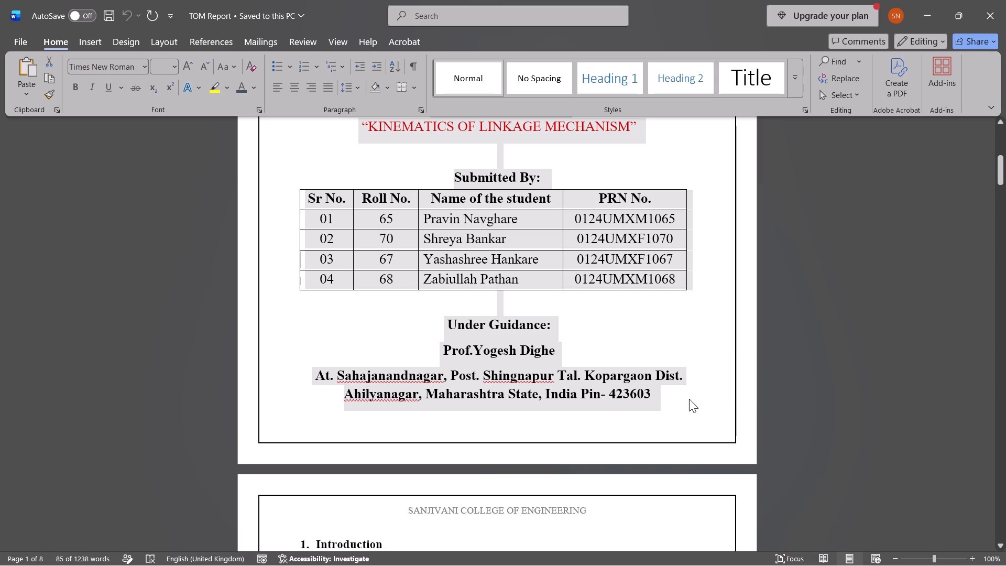
left_click(994, 12)
Paste the copied cover page content onto the blank first page of the URDF report and review its placement.
scroll(518, 264, "up", 7)
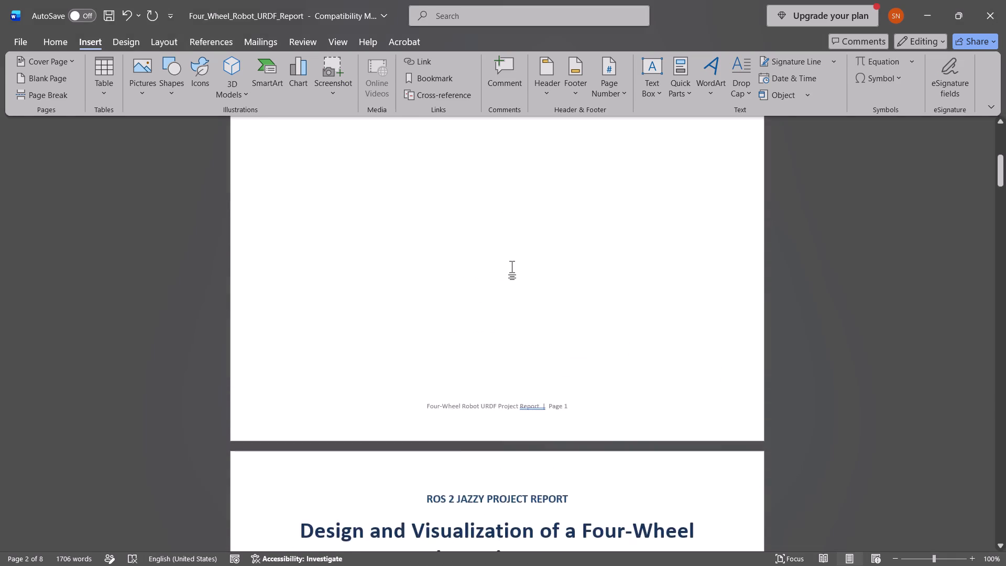
scroll(511, 267, "up", 16)
left_click(486, 250)
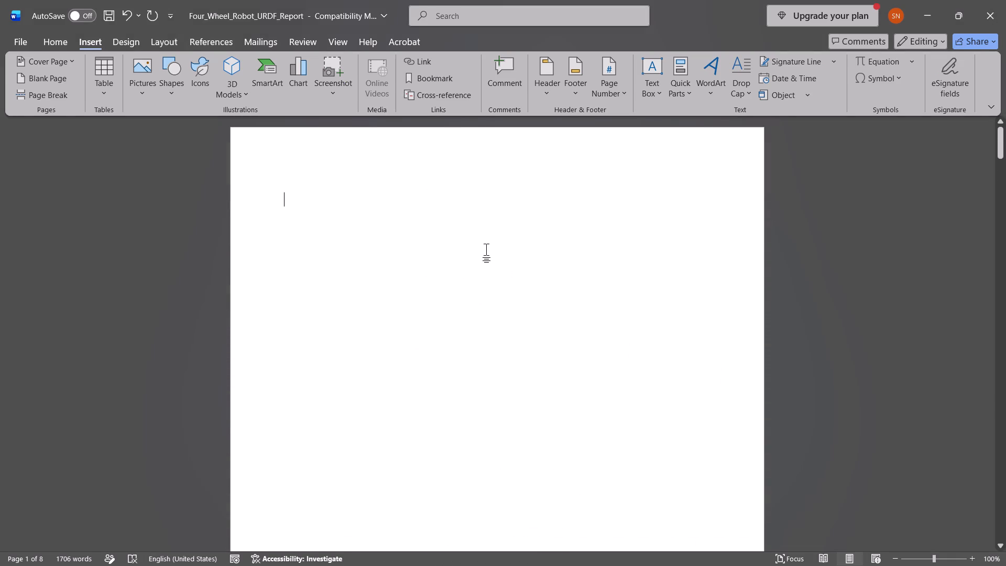
key("ctrl+v")
scroll(486, 250, "up", 6)
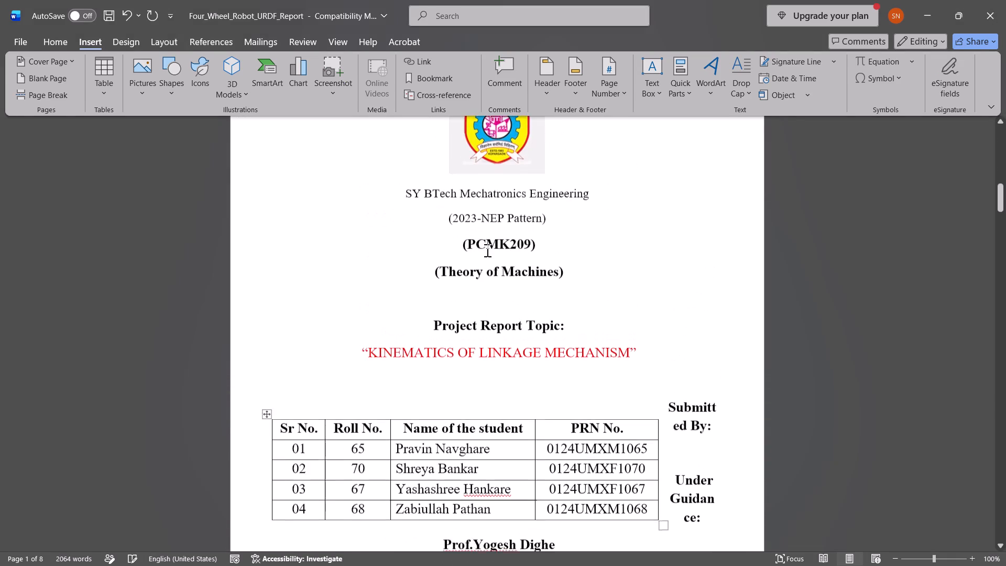
scroll(486, 250, "up", 8)
scroll(486, 250, "down", 5)
scroll(486, 250, "up", 1)
scroll(486, 250, "down", 6)
scroll(486, 250, "up", 8)
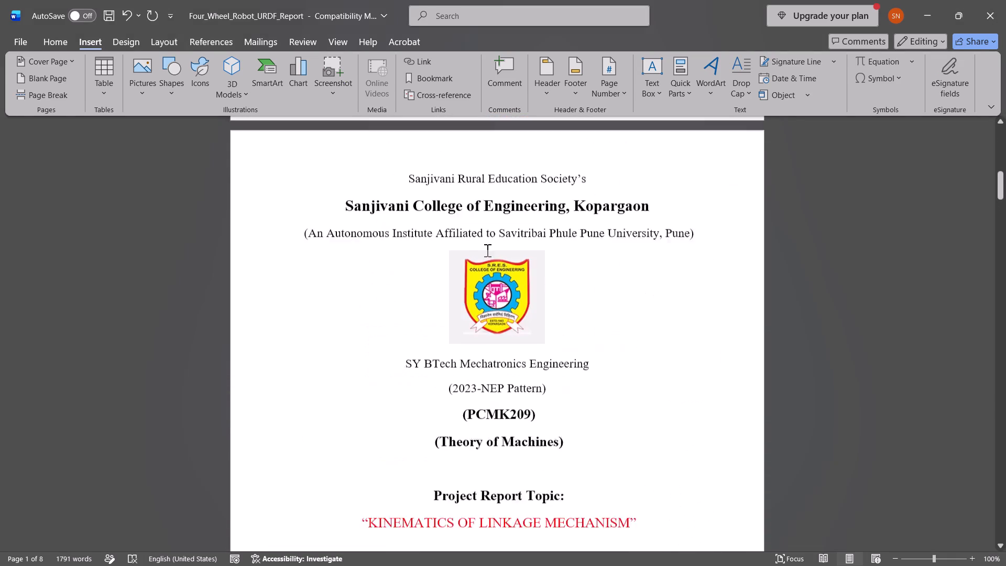
scroll(486, 250, "up", 11)
scroll(477, 283, "down", 5)
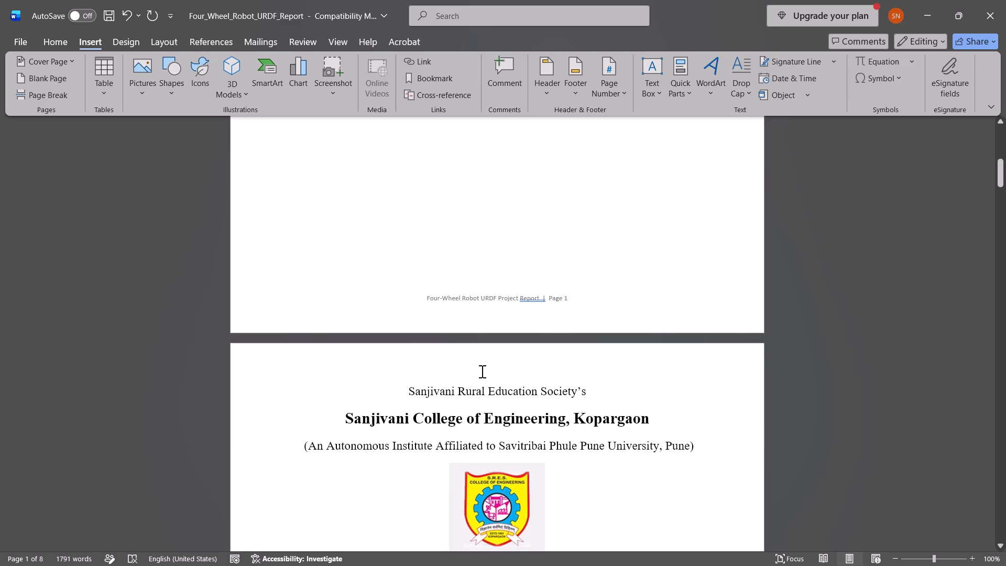
Remove the blank page before the pasted Sanjivani Rural Education Society's line so the cover content starts on the first page.
left_click(481, 373)
key("Left")
key("Left")
key("Left")
key("Left")
key("Left")
key("Left")
key("Left")
key("Left")
key("Left")
key("Left")
key("Left")
key("Left")
key("Left")
key("Left")
key("Return")
key("Up")
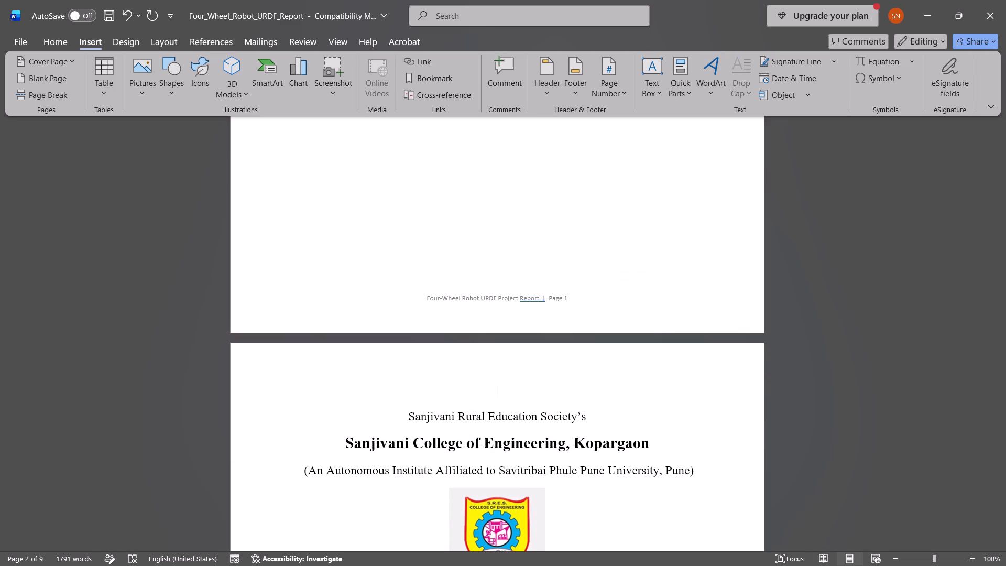
key("BackSpace")
key("BackSpace")
key("BackSpace")
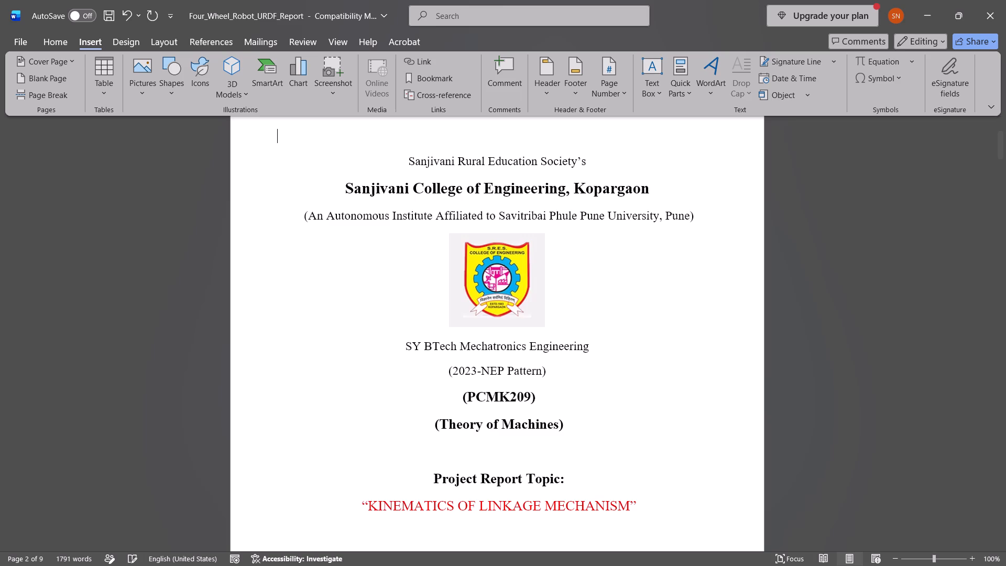
scroll(538, 371, "up", 6)
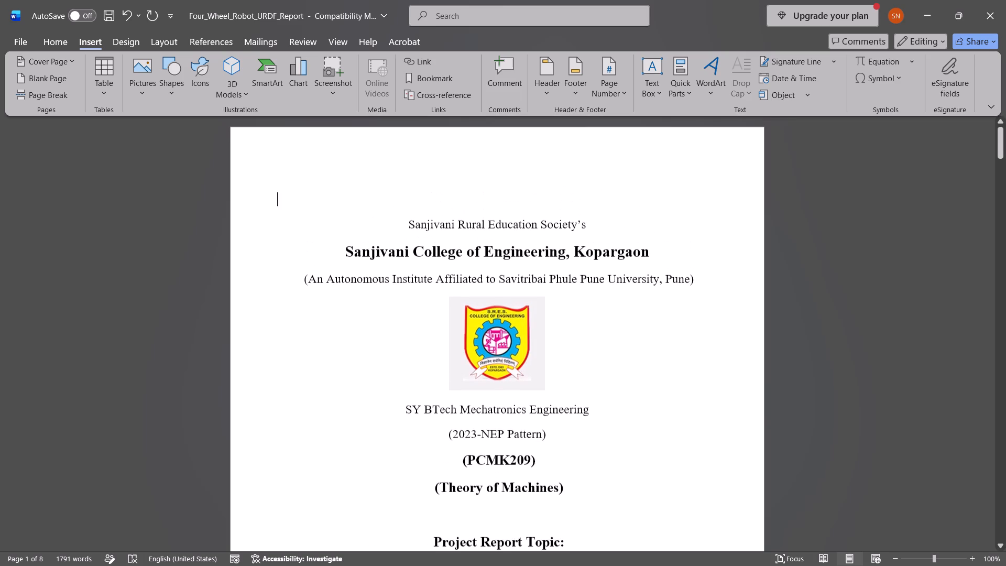
key("BackSpace")
key("BackSpace")
Examine the pasted cover page's layout around the student table, the Submitted By and Under Guidance lines, and the page end.
scroll(538, 371, "down", 4)
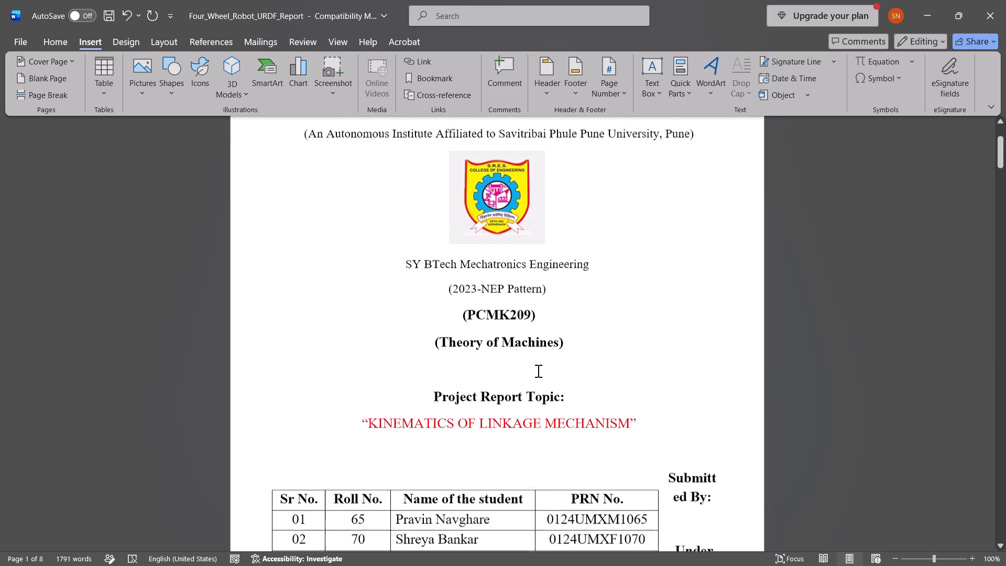
scroll(537, 371, "down", 12)
scroll(536, 371, "up", 4)
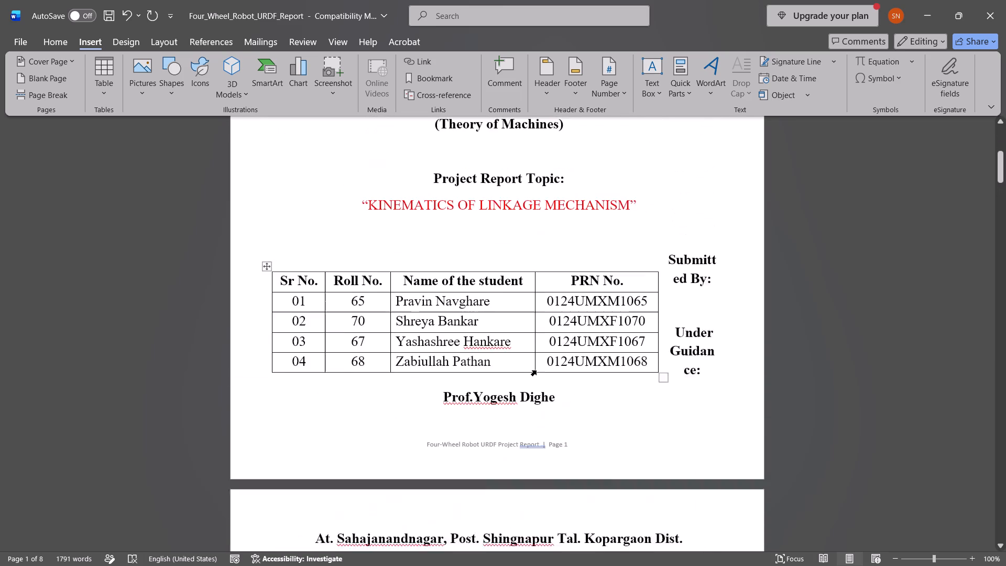
scroll(536, 371, "up", 6)
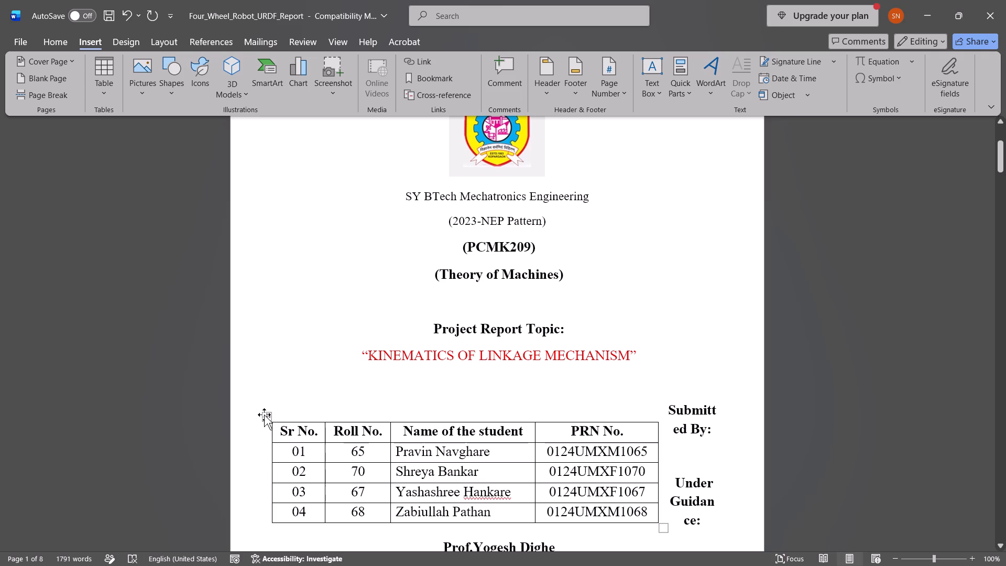
Move the student table on the cover page up so it sits directly beneath the Project Report Topic line.
left_click_drag(264, 415, 291, 365)
scroll(395, 407, "down", 5)
scroll(395, 407, "up", 7)
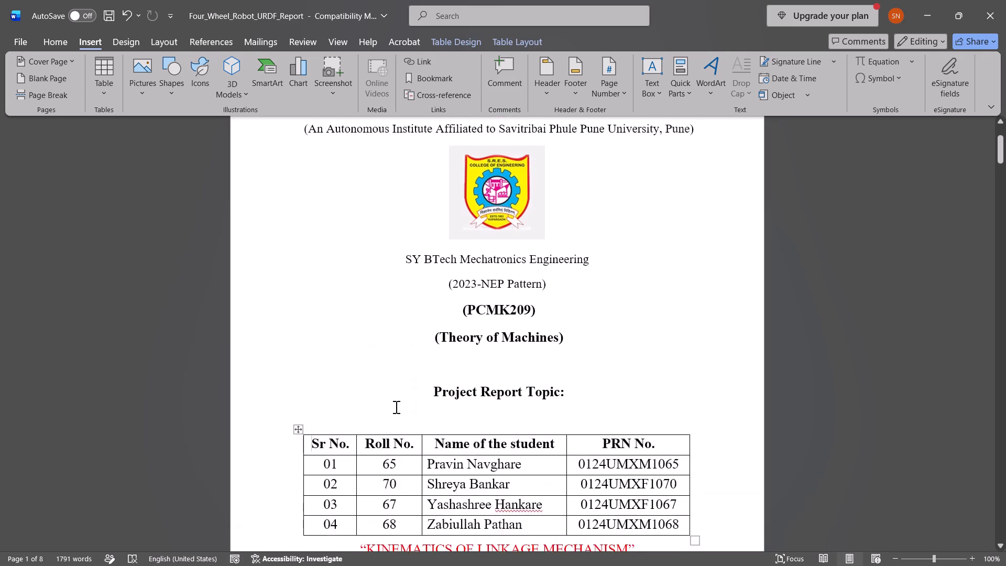
scroll(395, 407, "up", 1)
left_click(506, 438)
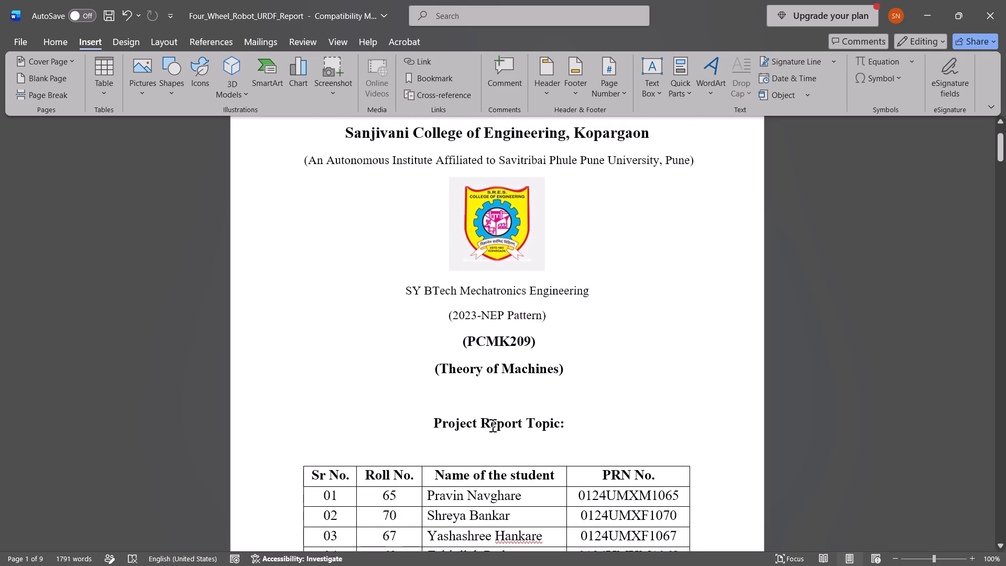
Shorten the cover's "Project Report Topic:" line to "Report Topic:" and remove the blank line above it.
left_click_drag(479, 424, 428, 423)
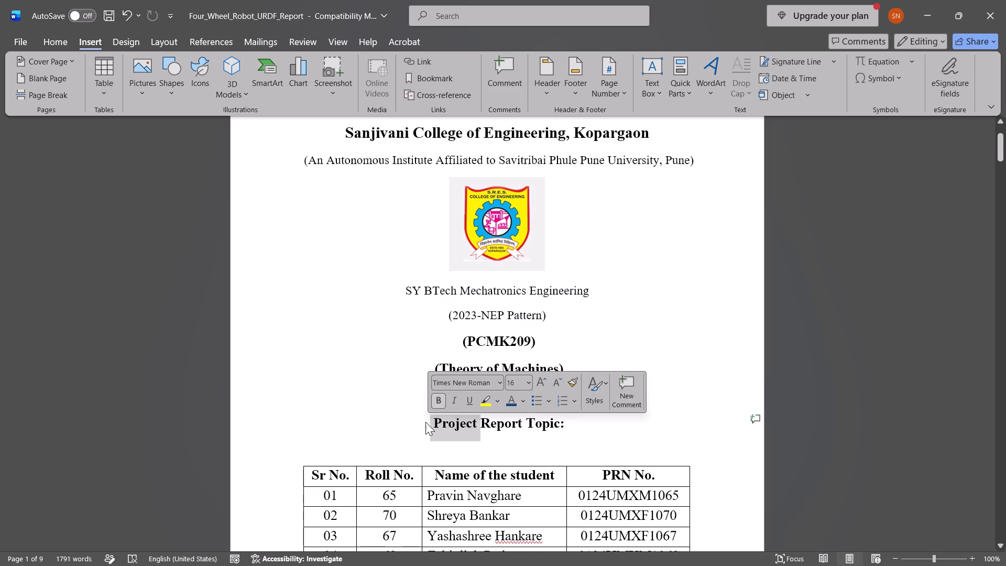
key("BackSpace")
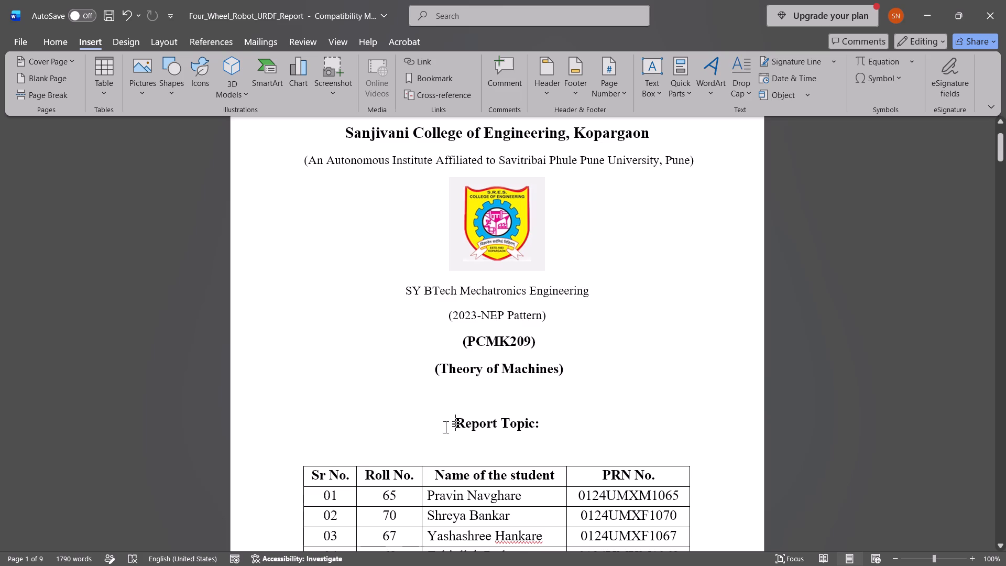
scroll(446, 427, "up", 1)
left_click(482, 433)
key("BackSpace")
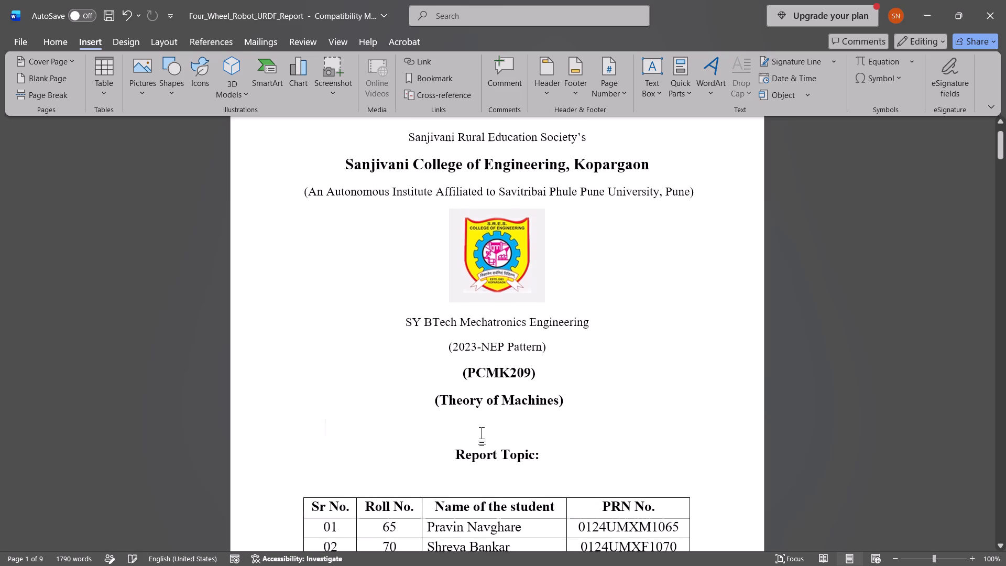
key("BackSpace")
Replace the subject name "Theory of Machines" inside the parentheses on the cover with "ROS2".
scroll(482, 433, "up", 2)
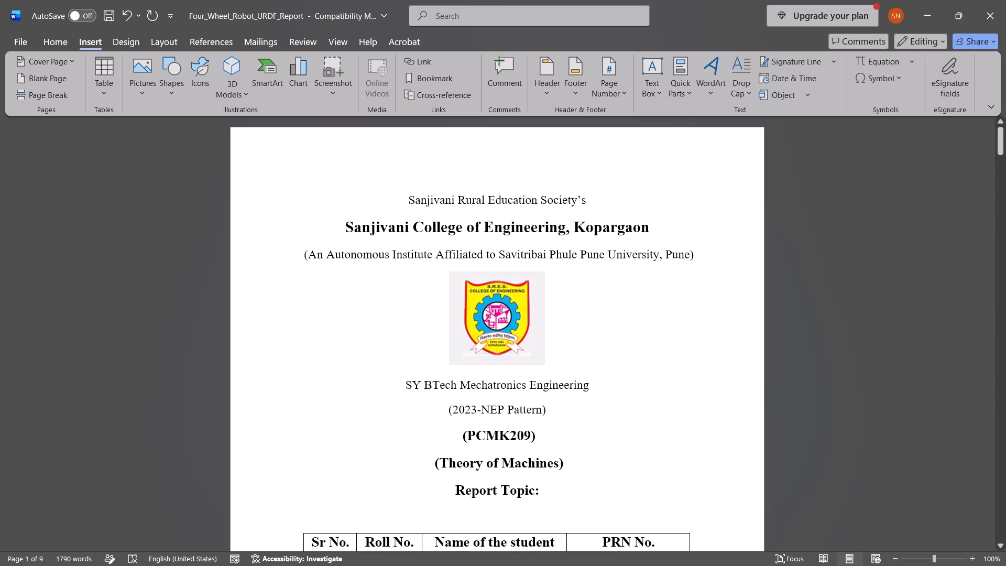
left_click_drag(557, 465, 481, 462)
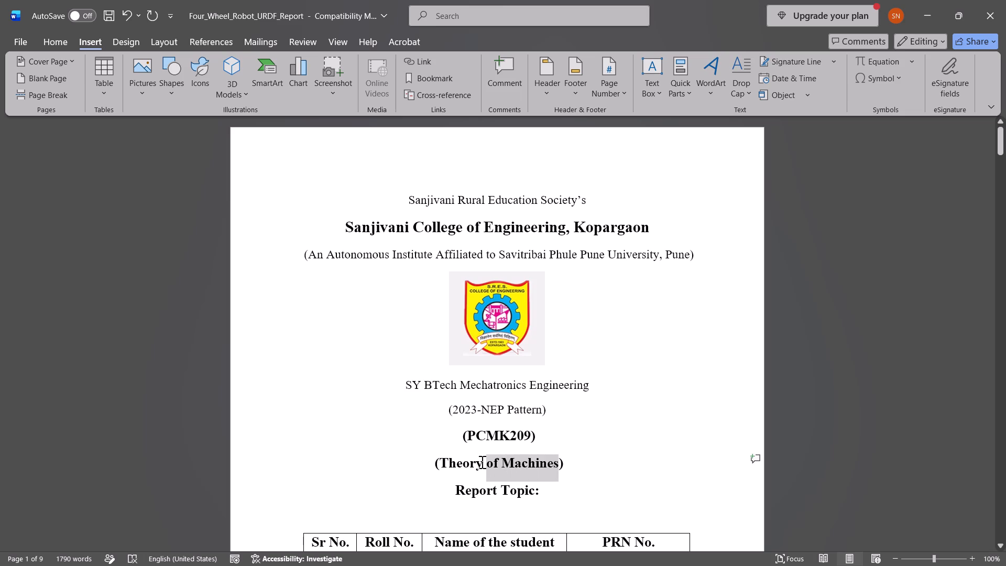
left_click_drag(481, 462, 461, 461)
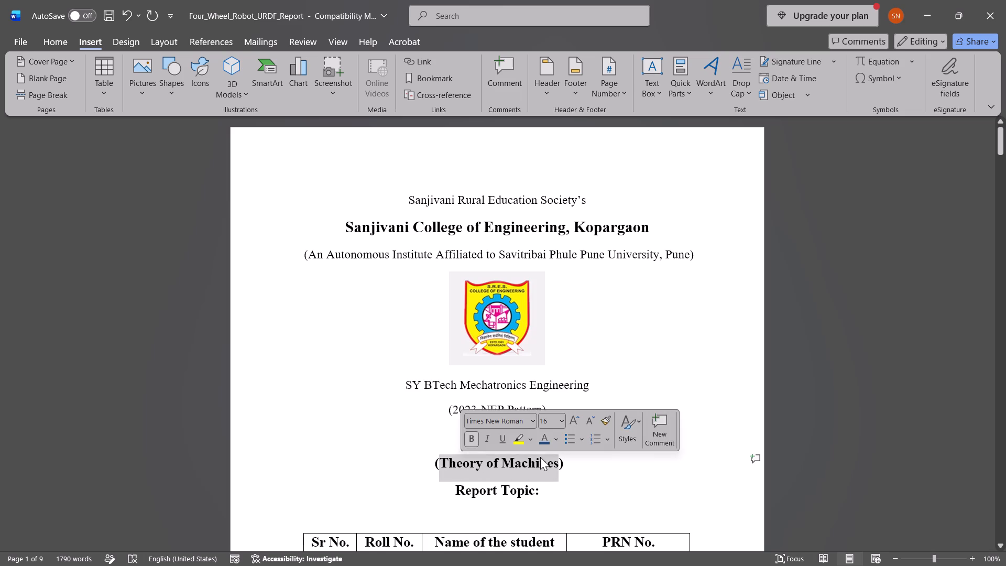
key("shift+r")
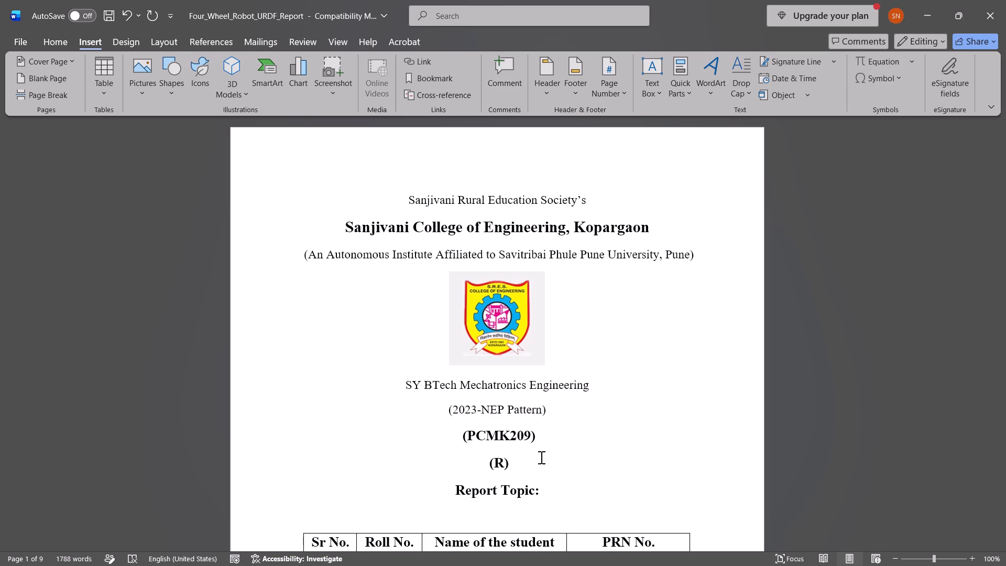
key("shift+o")
key("shift+s")
key("shift+at")
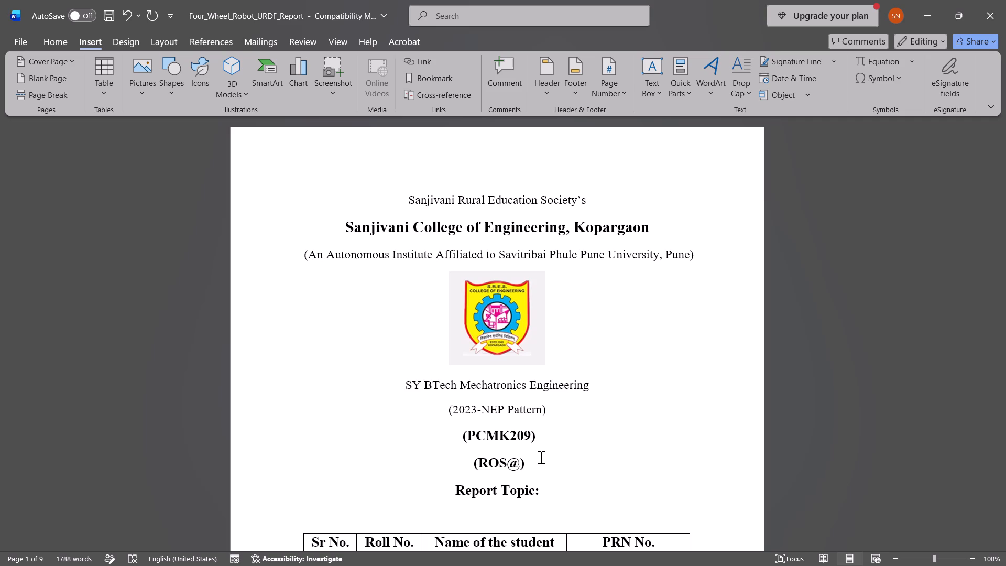
key("BackSpace")
key("2")
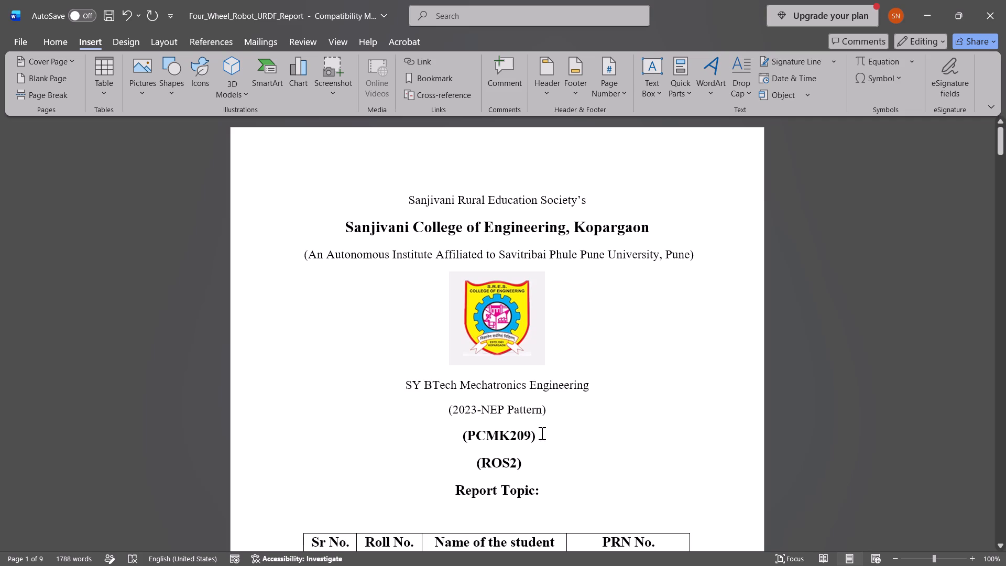
Delete the "(PCMK209)" course code line above the subject name on the cover.
left_click_drag(541, 434, 443, 437)
key("BackSpace")
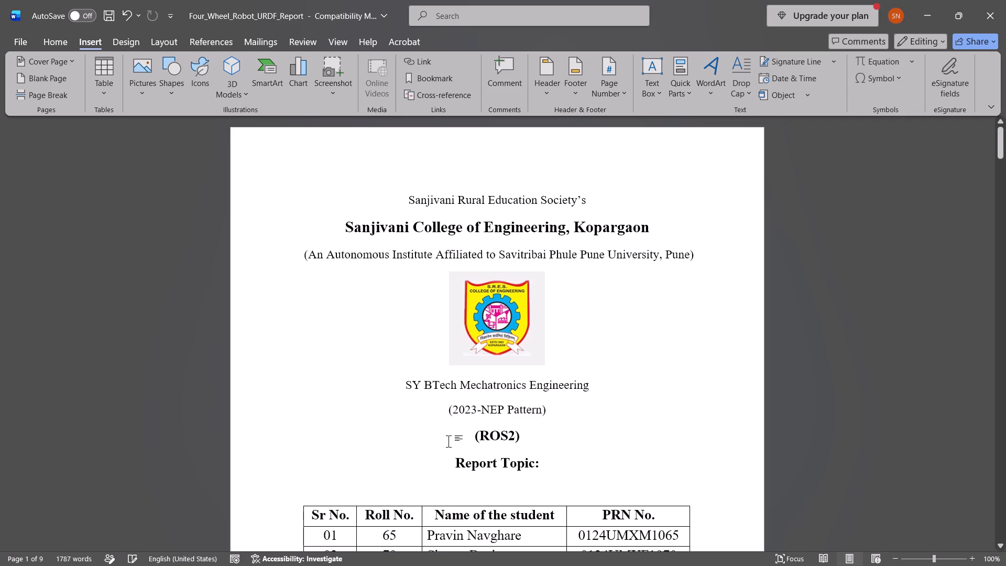
Clear the entries for students 02 to 04 in the cover's student table and delete the emptied rows.
scroll(449, 442, "down", 5)
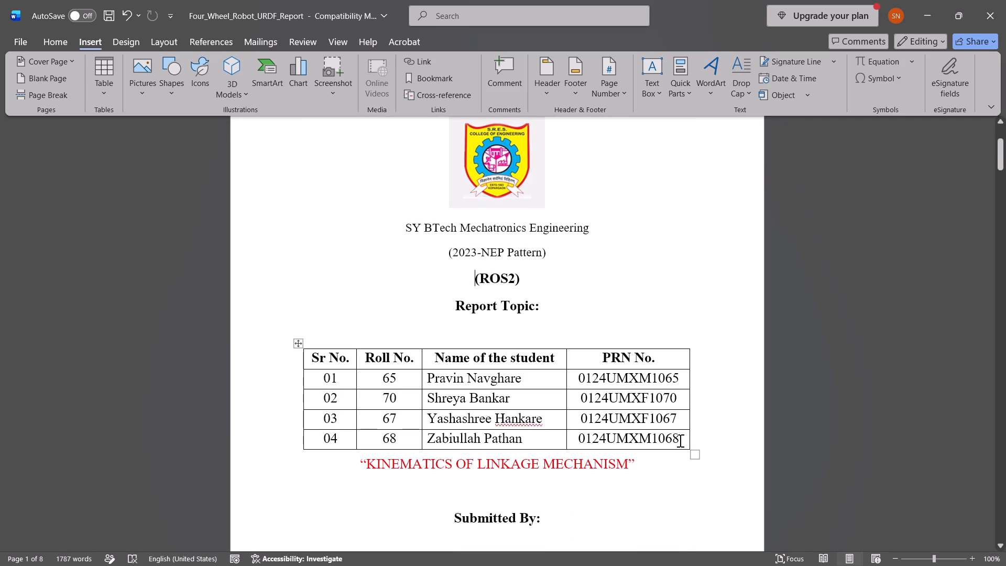
left_click_drag(687, 440, 473, 417)
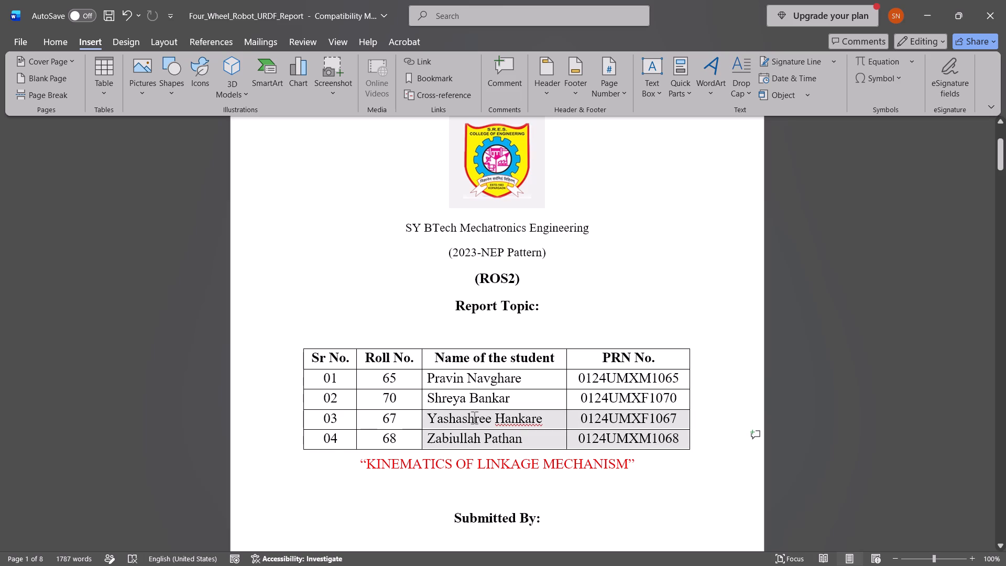
left_click_drag(473, 417, 315, 402)
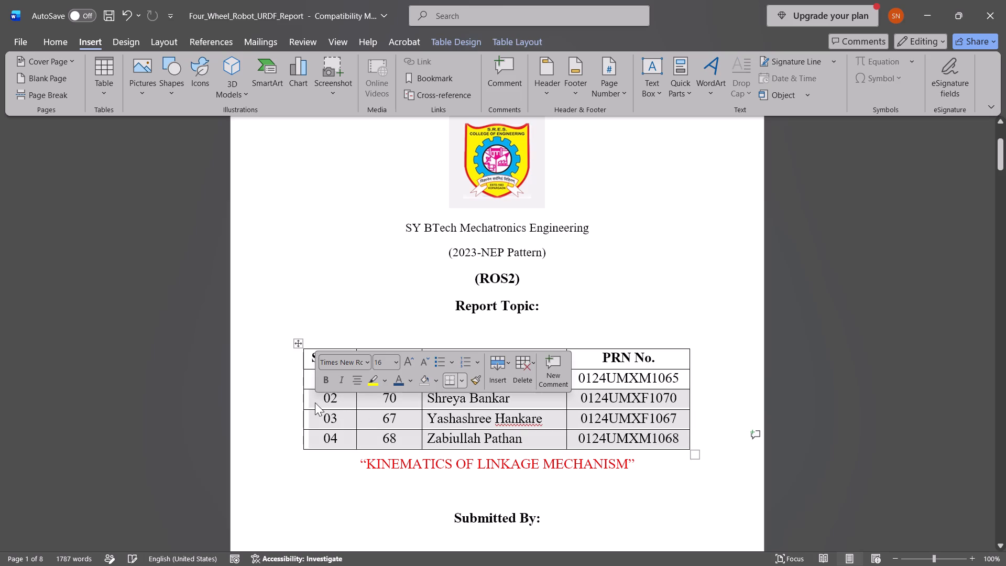
key("Delete")
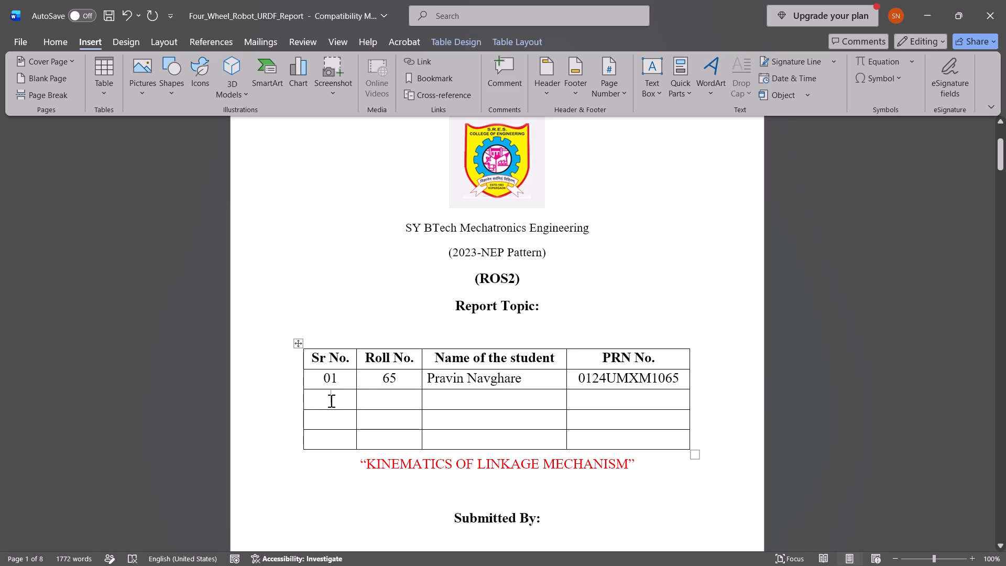
left_click(330, 400)
right_click(367, 398)
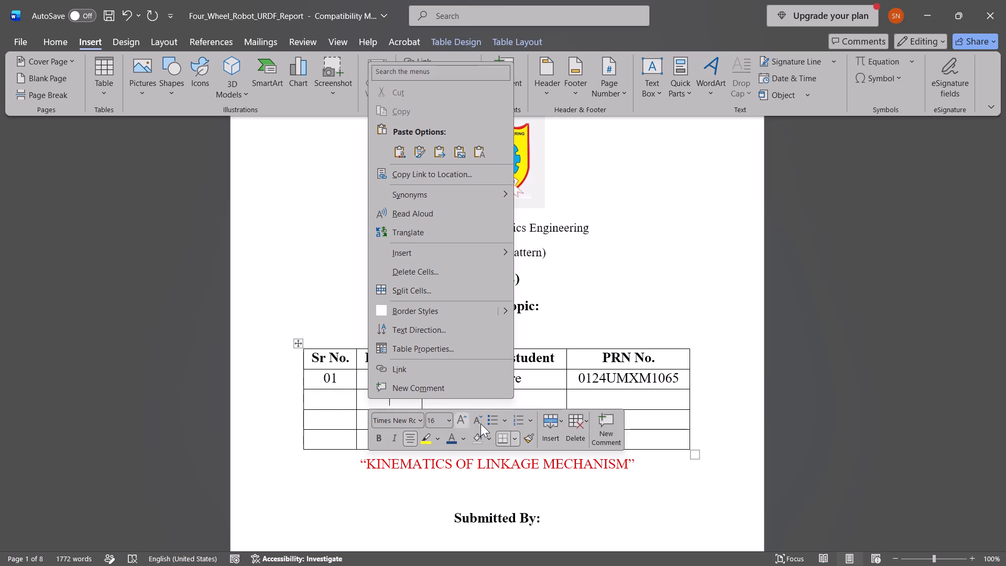
left_click(567, 442)
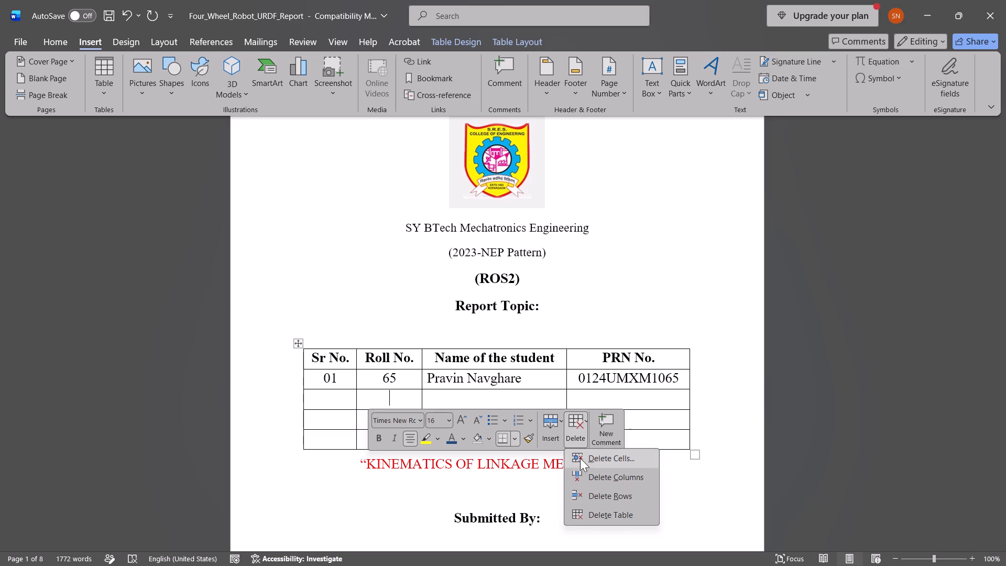
left_click(586, 495)
left_click(414, 402)
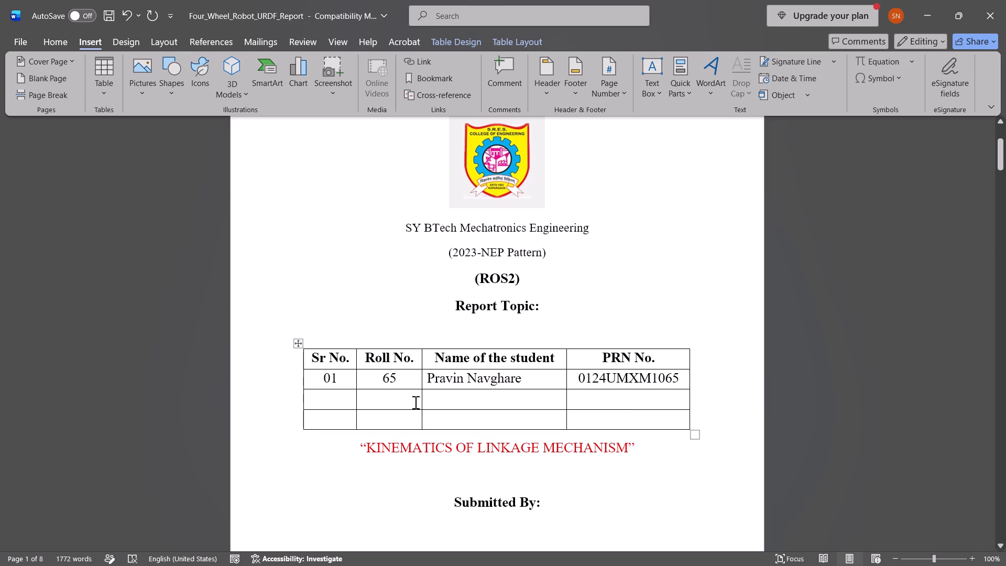
right_click(414, 402)
left_click(613, 436)
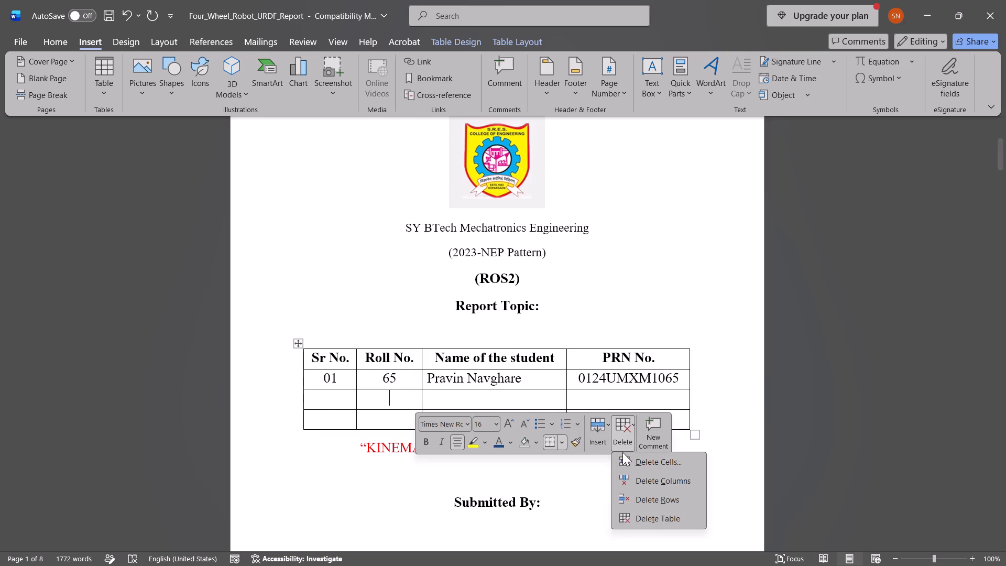
left_click(629, 499)
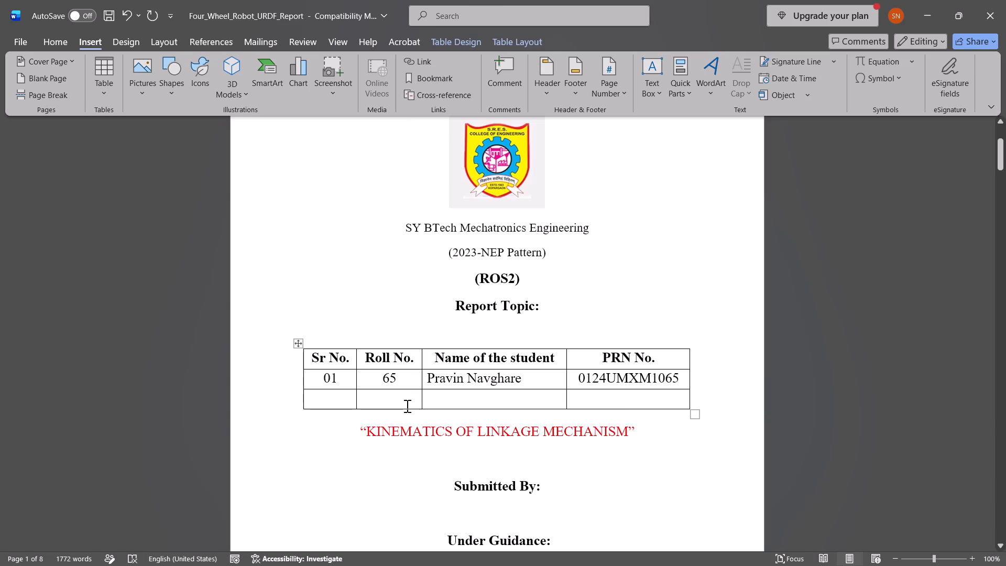
left_click(395, 401)
right_click(395, 401)
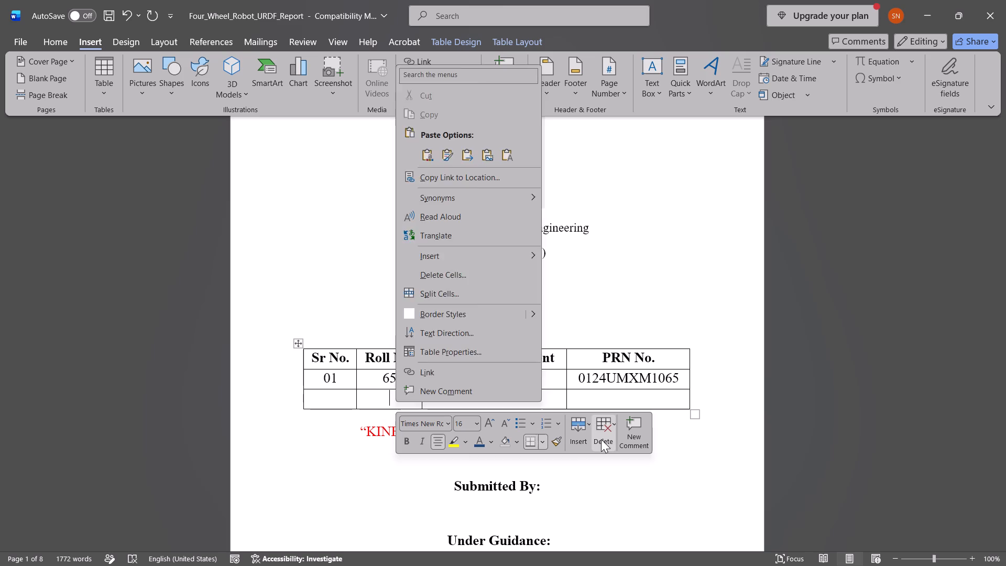
Delete the remaining empty row below student 01 in the cover's student table.
left_click(601, 439)
left_click(608, 505)
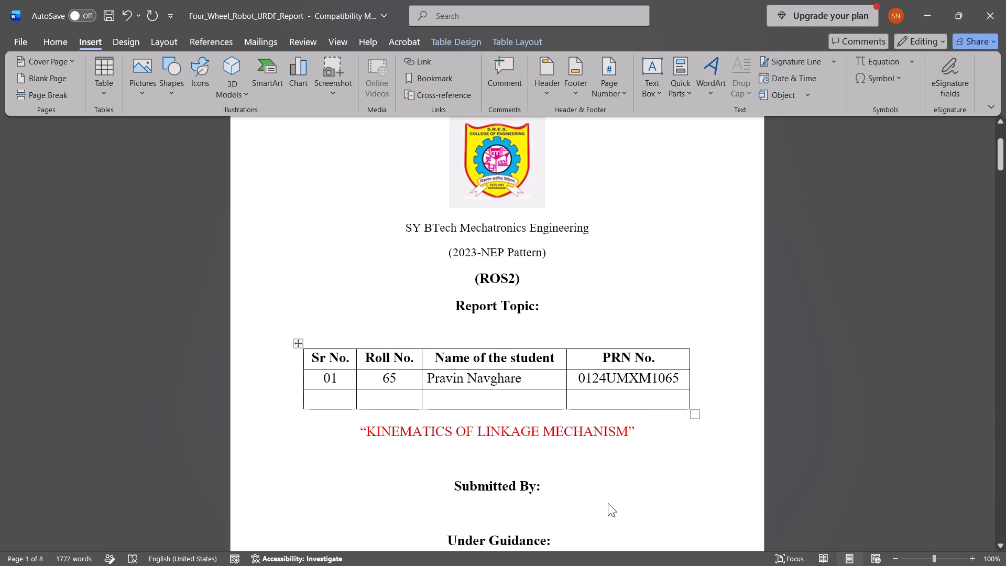
Delete the red topic line "KINEMATICS OF LINKAGE MECHANISM" and the blank space beneath it on the cover.
left_click_drag(639, 400, 394, 402)
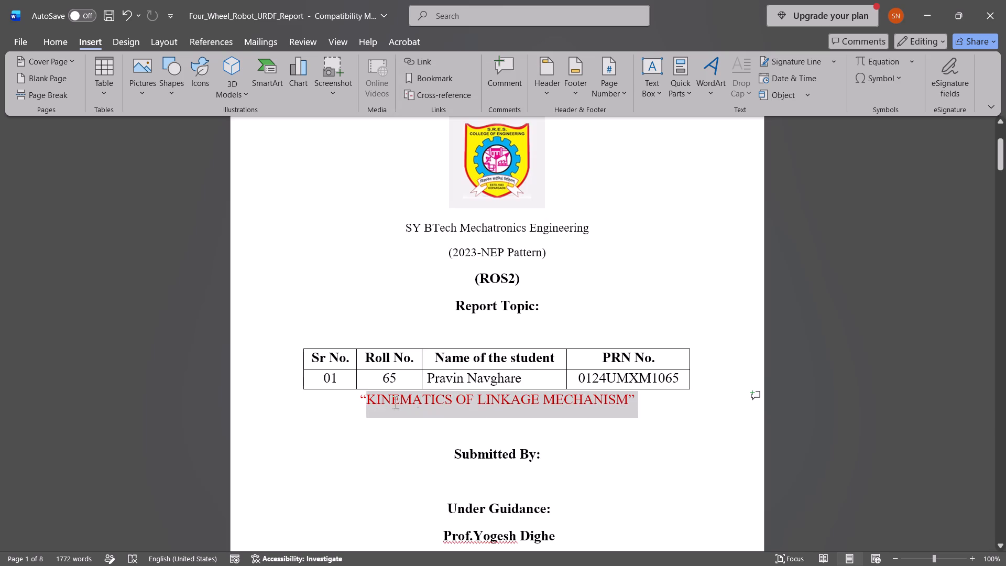
left_click_drag(394, 402, 363, 402)
key("BackSpace")
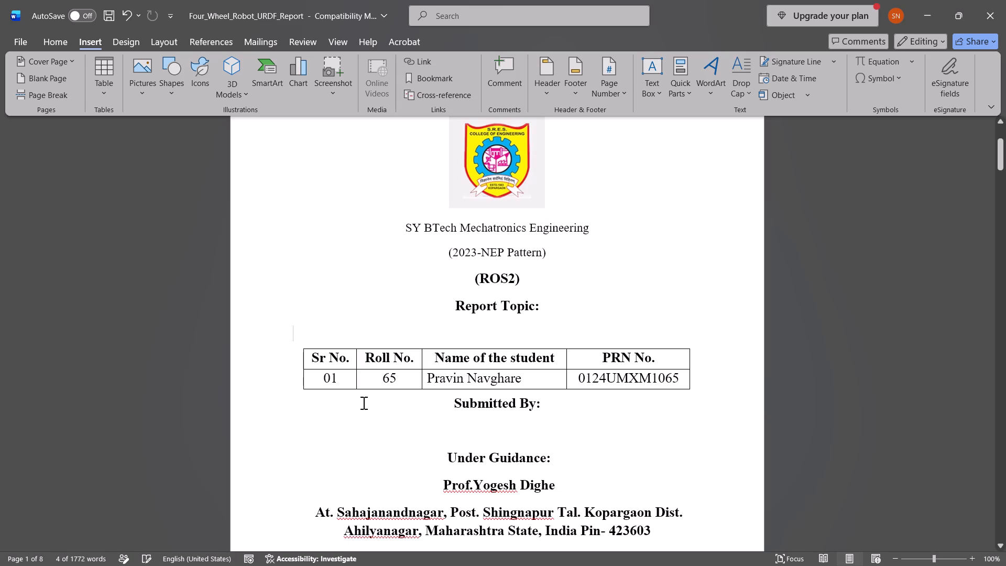
Remove the blank line between "Submitted By:" and "Under Guidance:" on the cover.
scroll(497, 423, "down", 2)
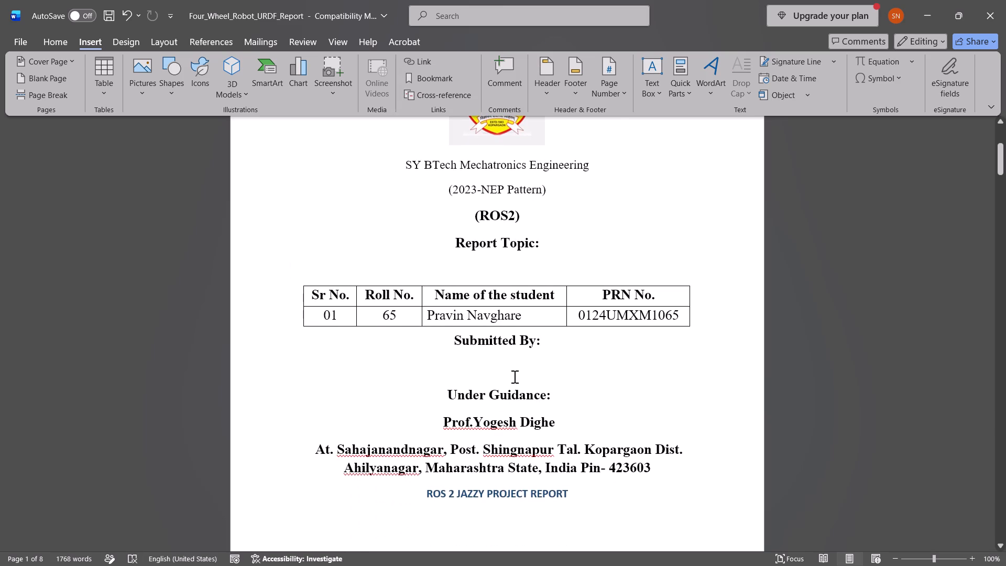
left_click(513, 376)
key("BackSpace")
key("BackSpace")
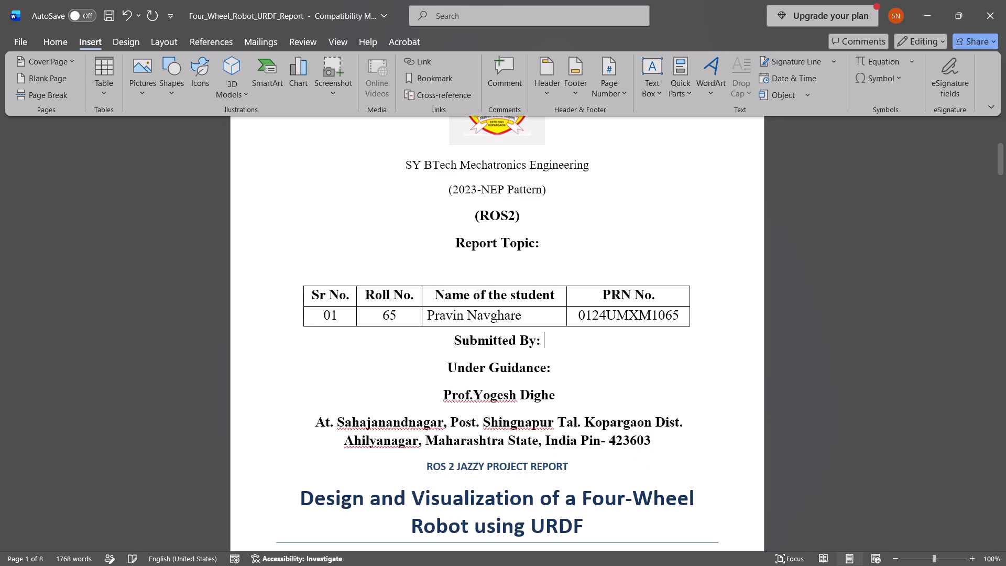
Insert four blank lines after the cover's address to push the report title onto the second page.
scroll(517, 405, "down", 2)
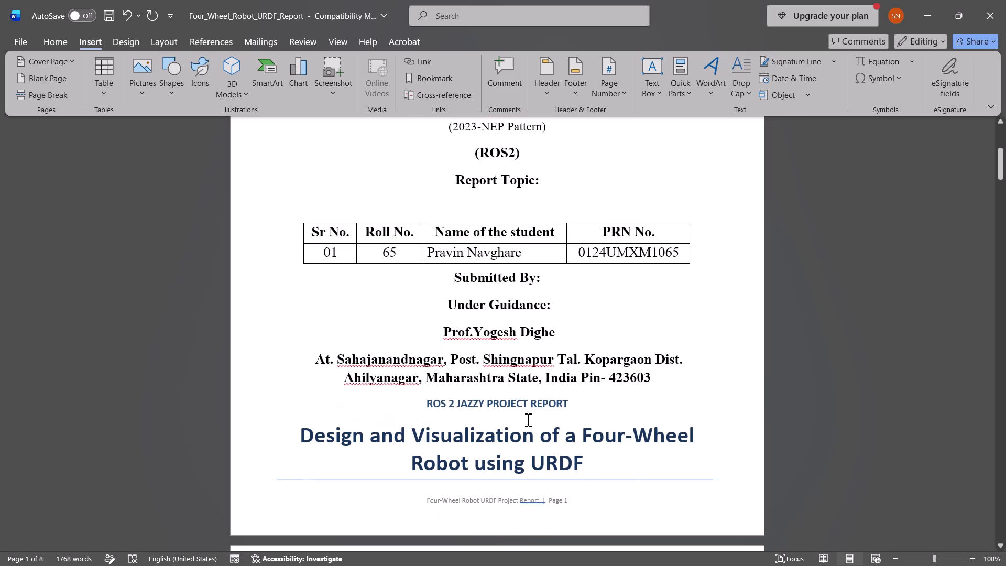
left_click(669, 380)
key("Return")
key("Return")
key("Return")
key("Return")
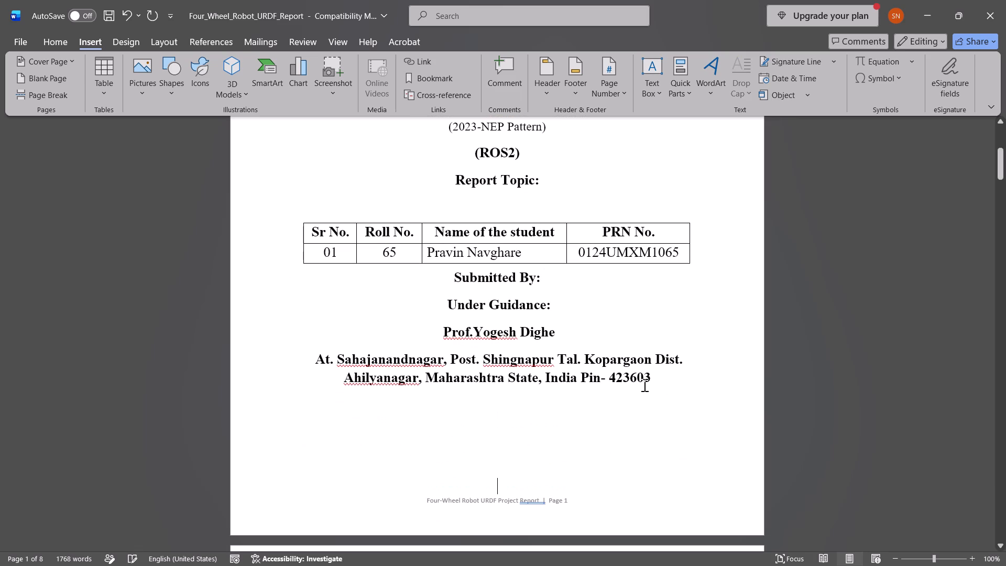
Replace the guide's name after "Prof." under "Under Guidance:" with the new professor's name.
left_click(571, 328)
key("BackSpace")
key("BackSpace")
key("BackSpace")
key("BackSpace")
key("BackSpace")
key("BackSpace")
key("BackSpace")
key("BackSpace")
key("BackSpace")
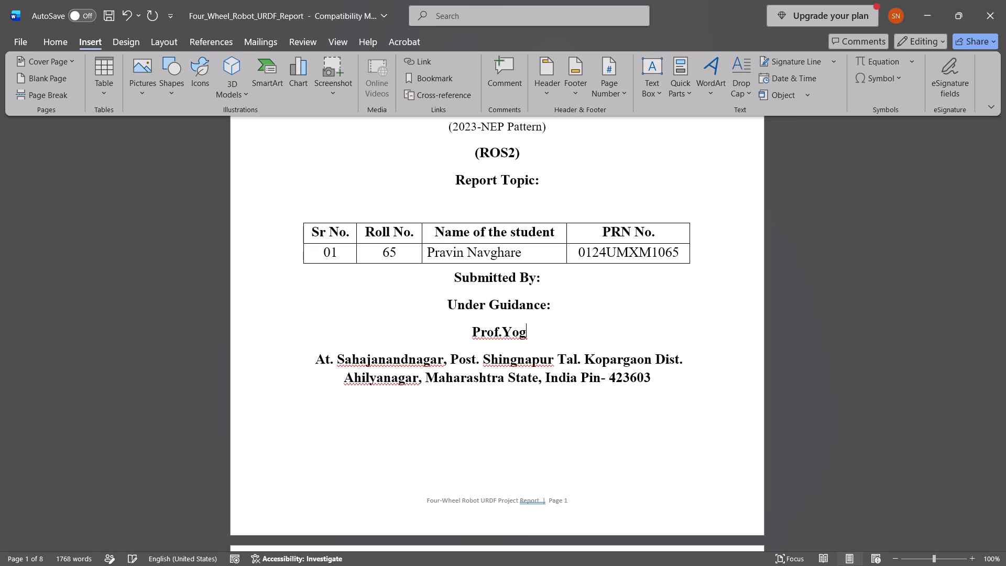
key("BackSpace")
key("BackSpace")
key("BackSpace")
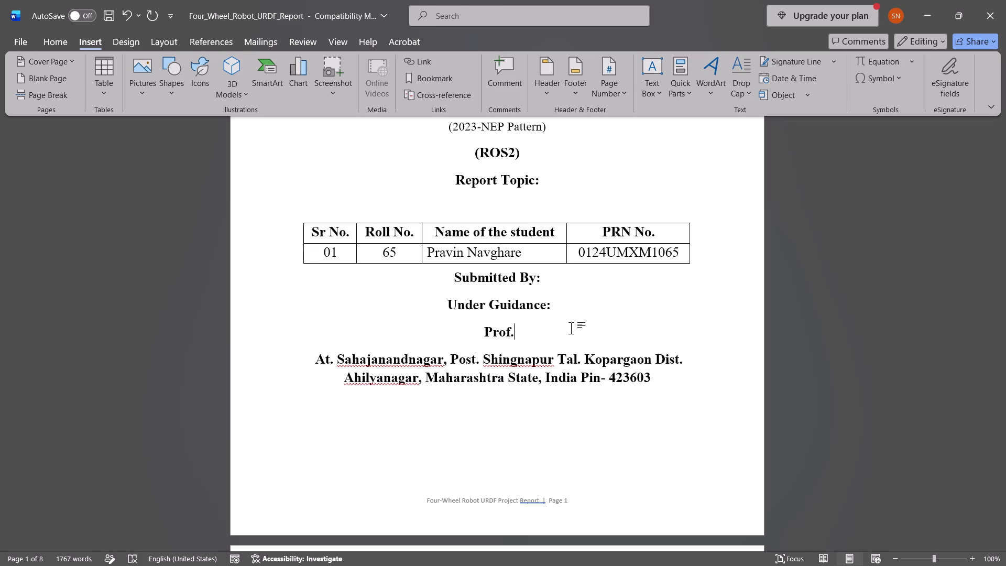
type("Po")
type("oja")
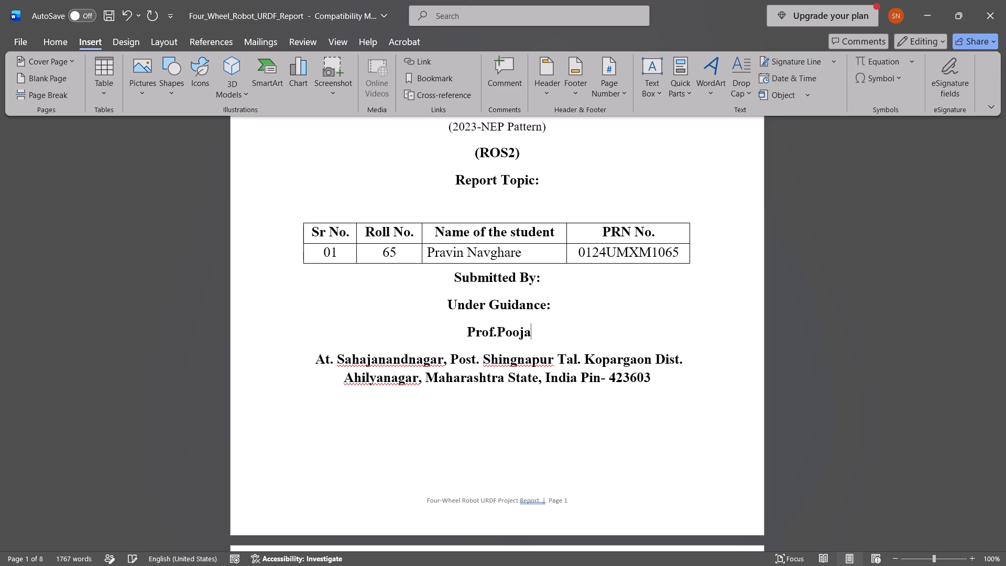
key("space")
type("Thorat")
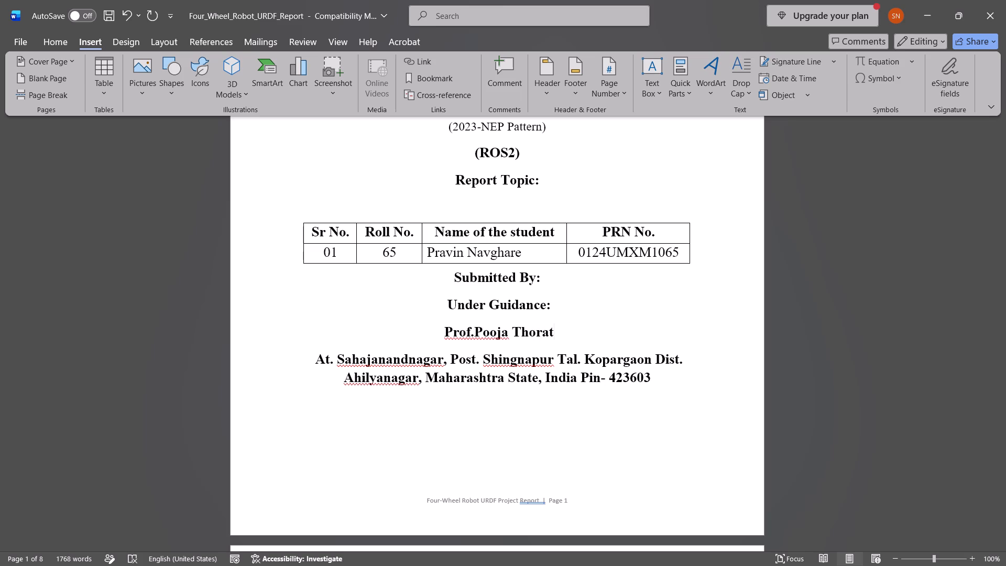
Add two blank lines between the professor's name and the address on the cover.
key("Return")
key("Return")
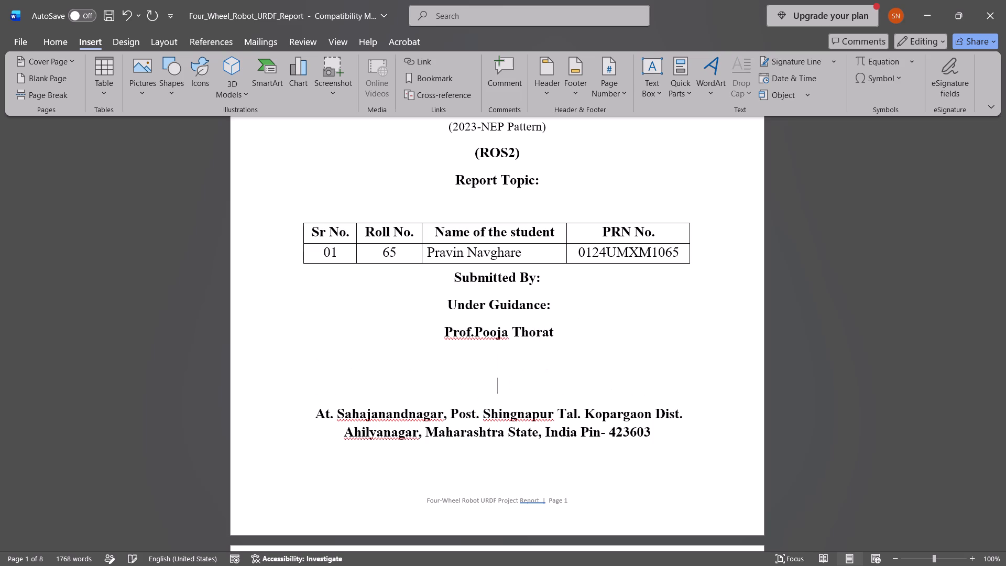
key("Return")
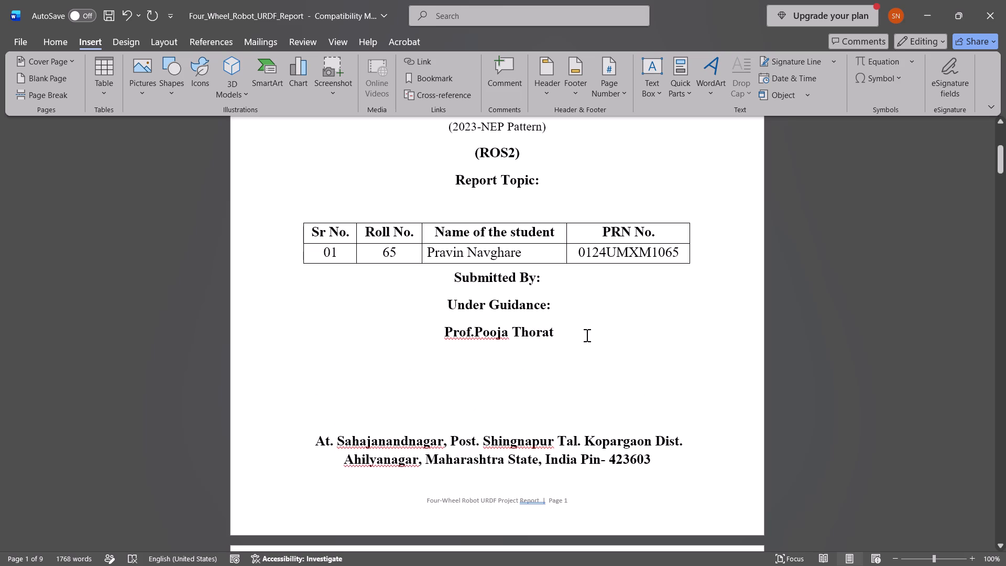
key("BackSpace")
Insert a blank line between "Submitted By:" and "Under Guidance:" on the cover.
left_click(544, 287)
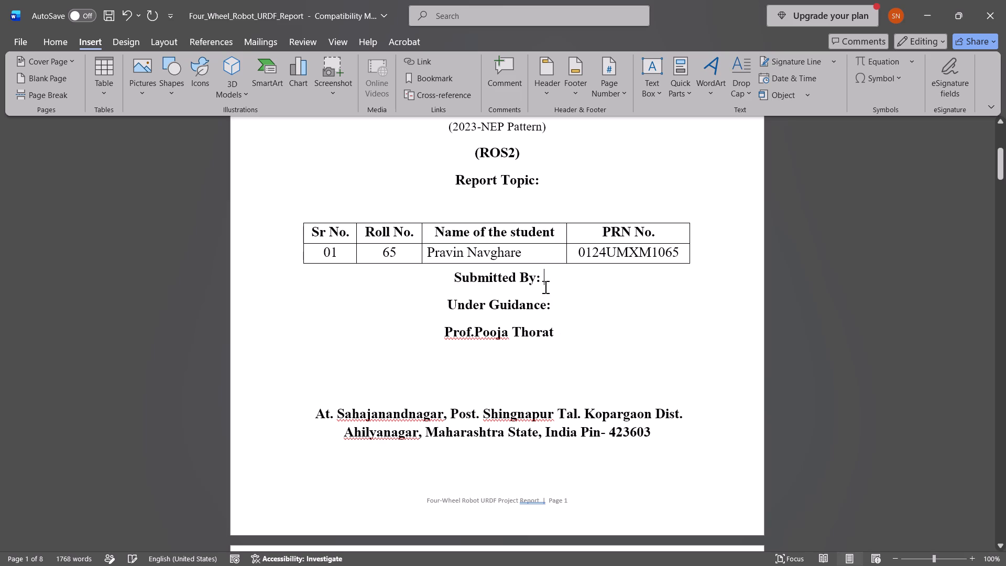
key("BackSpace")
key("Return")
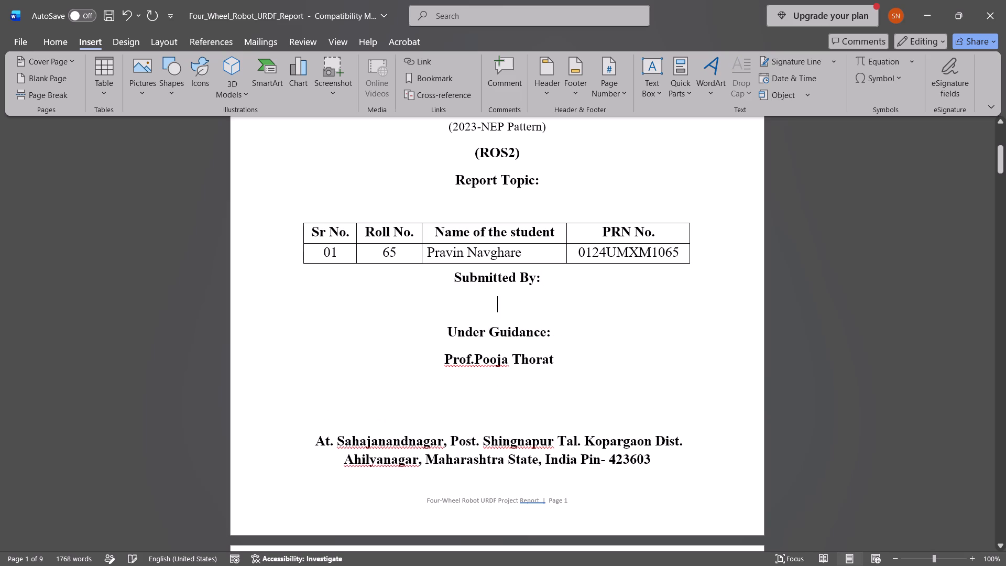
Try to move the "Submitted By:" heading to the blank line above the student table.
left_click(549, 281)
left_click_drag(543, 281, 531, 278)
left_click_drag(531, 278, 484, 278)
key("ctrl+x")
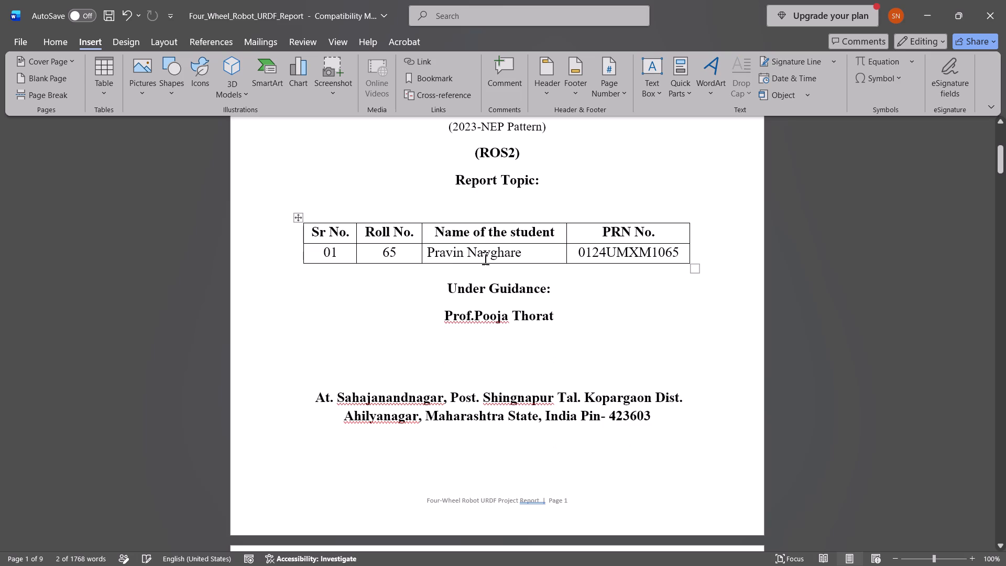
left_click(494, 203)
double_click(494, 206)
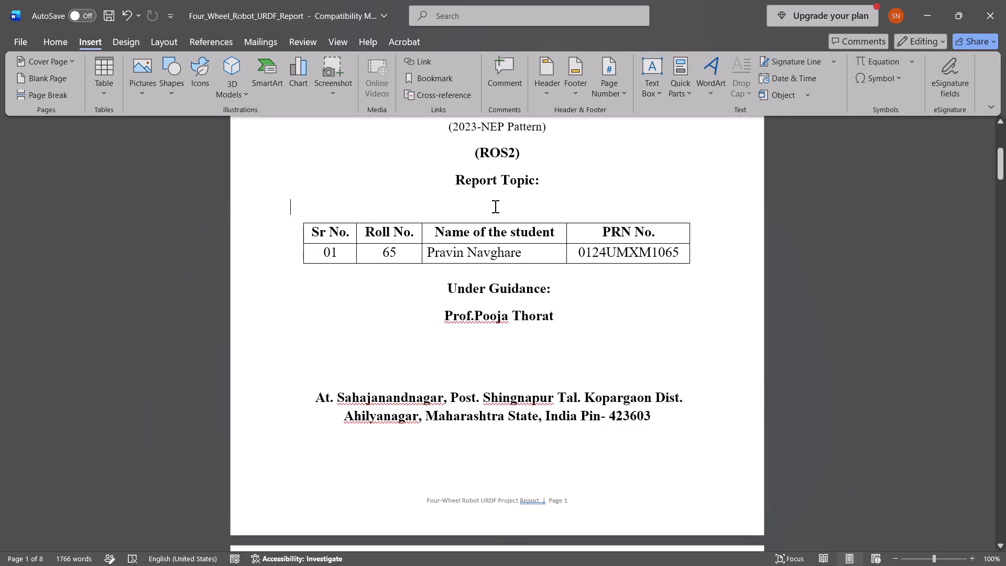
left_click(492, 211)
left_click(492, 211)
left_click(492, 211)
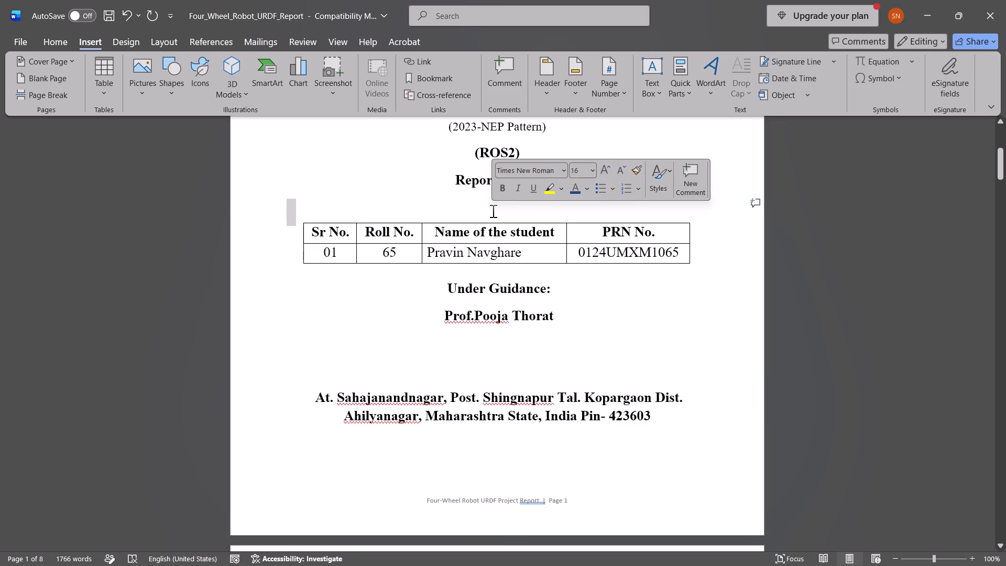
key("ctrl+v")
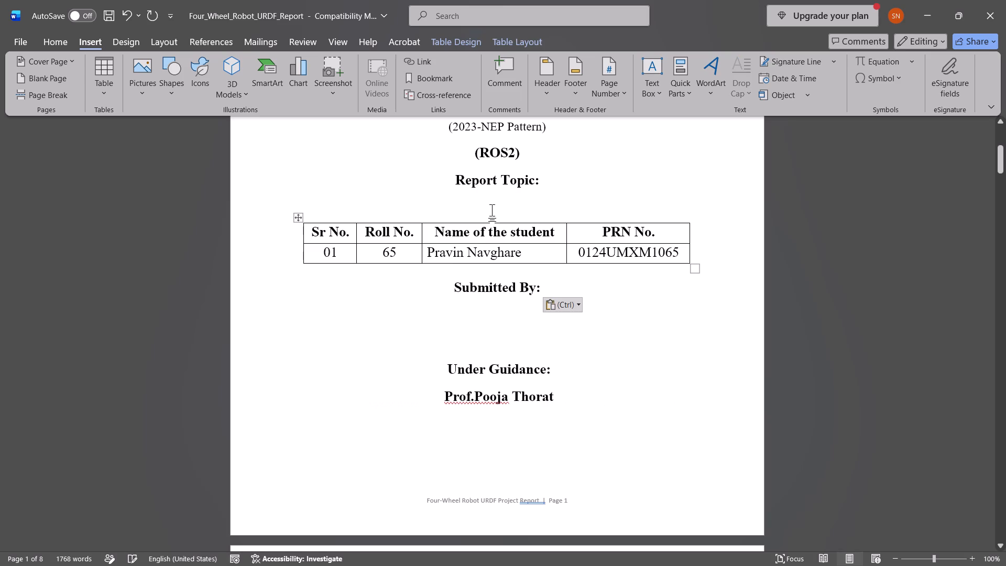
Move the "Submitted By:" heading onto its own line directly beneath "Report Topic:", above the student table.
left_click_drag(541, 287, 449, 290)
key("ctrl+x")
scroll(480, 340, "up", 4)
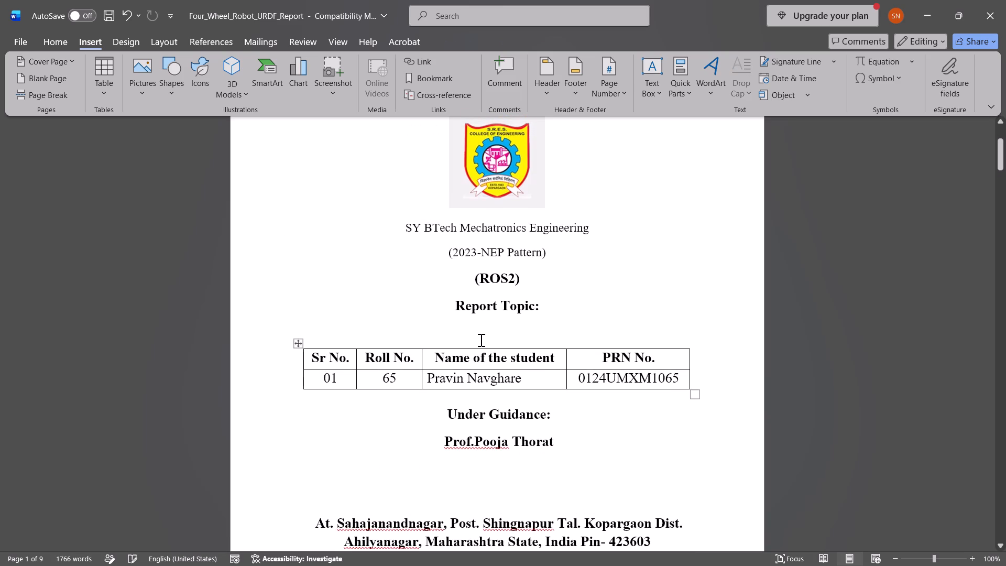
left_click(542, 303)
key("Return")
key("ctrl+v")
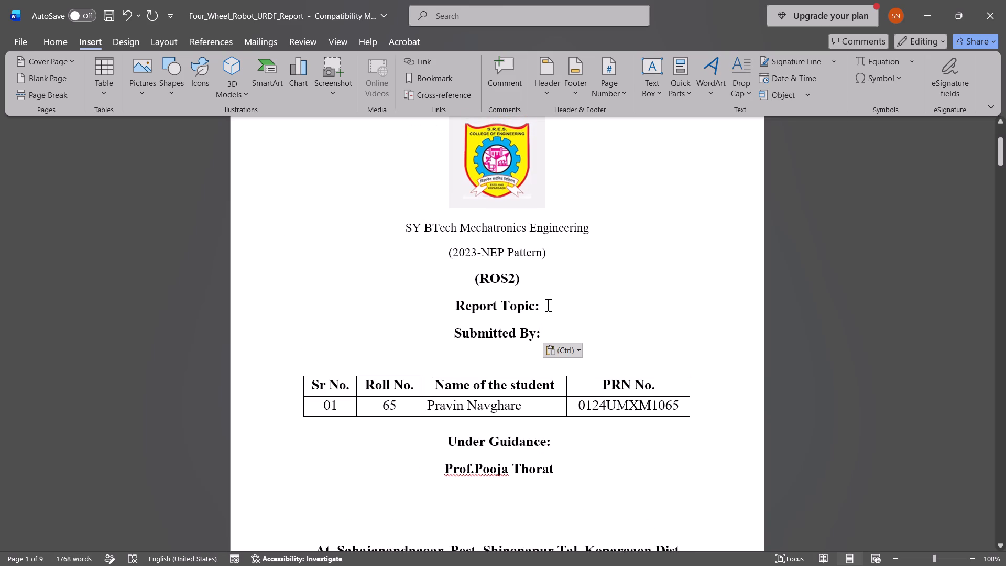
Remove one of the blank lines between the professor's name and the address on the cover.
left_click(494, 365)
scroll(540, 413, "down", 5)
left_click(502, 369)
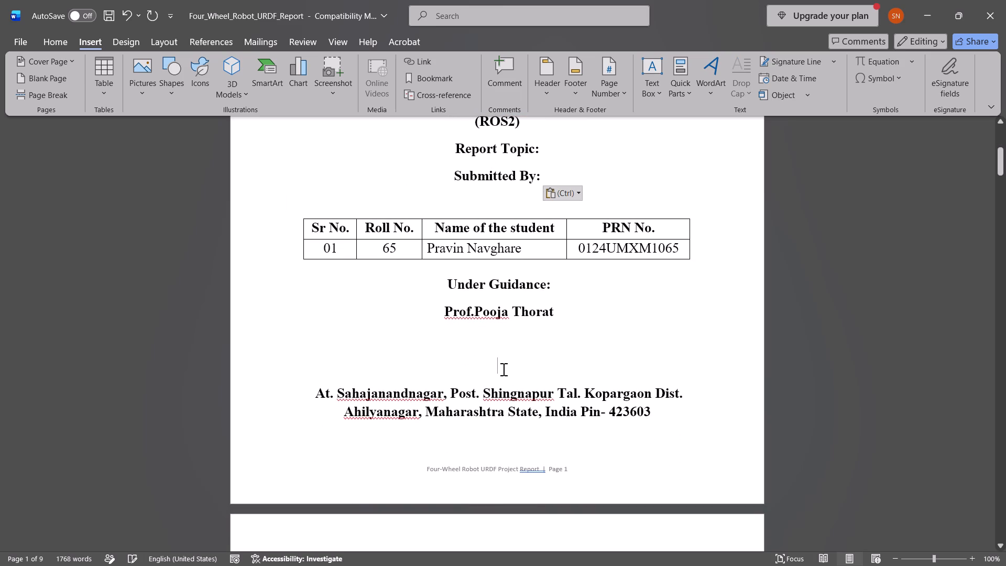
key("Return")
key("BackSpace")
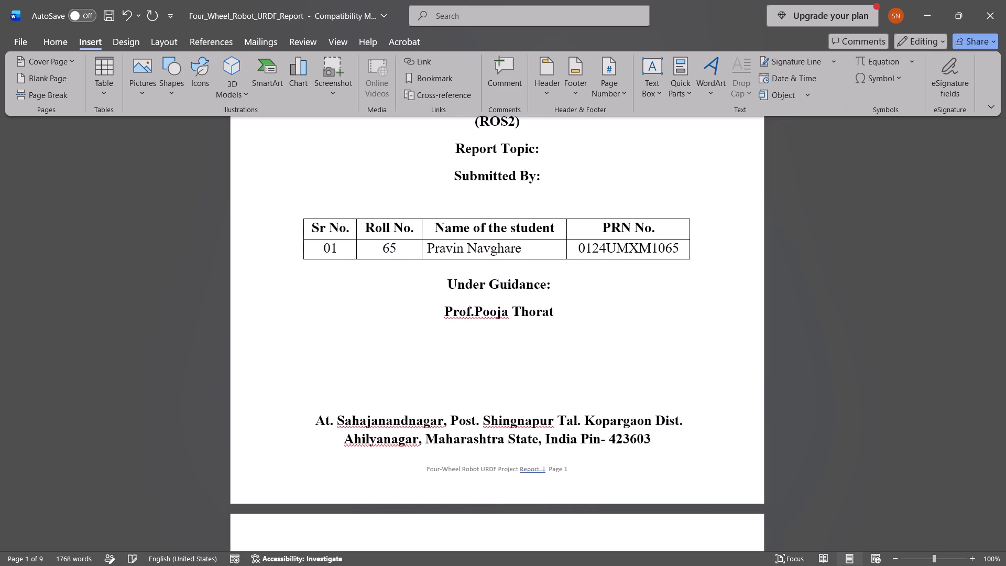
key("BackSpace")
Add blank lines between the student table and the "Under Guidance:" heading to widen the gap.
left_click(704, 249)
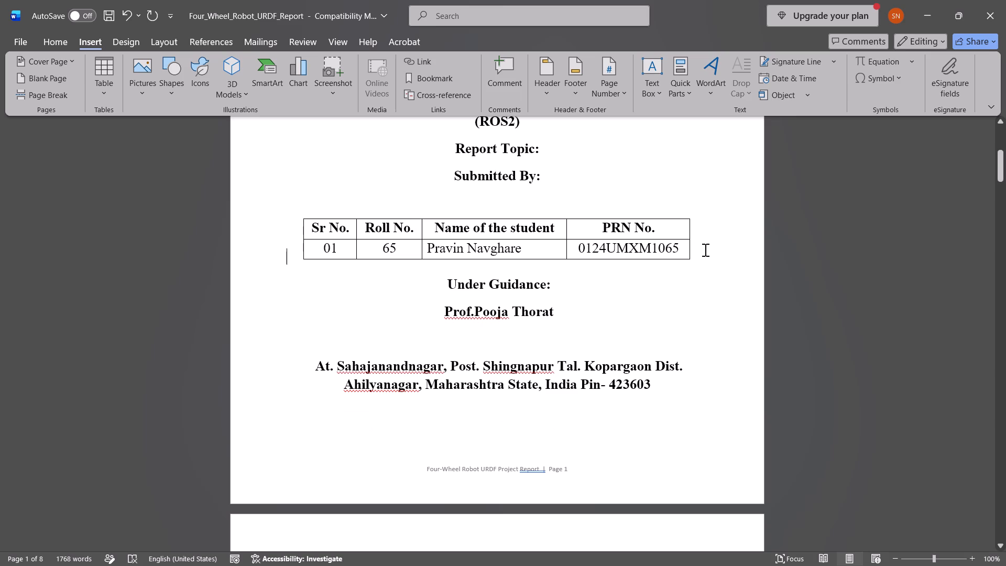
left_click(710, 262)
left_click(532, 269)
left_click(440, 285)
key("BackSpace")
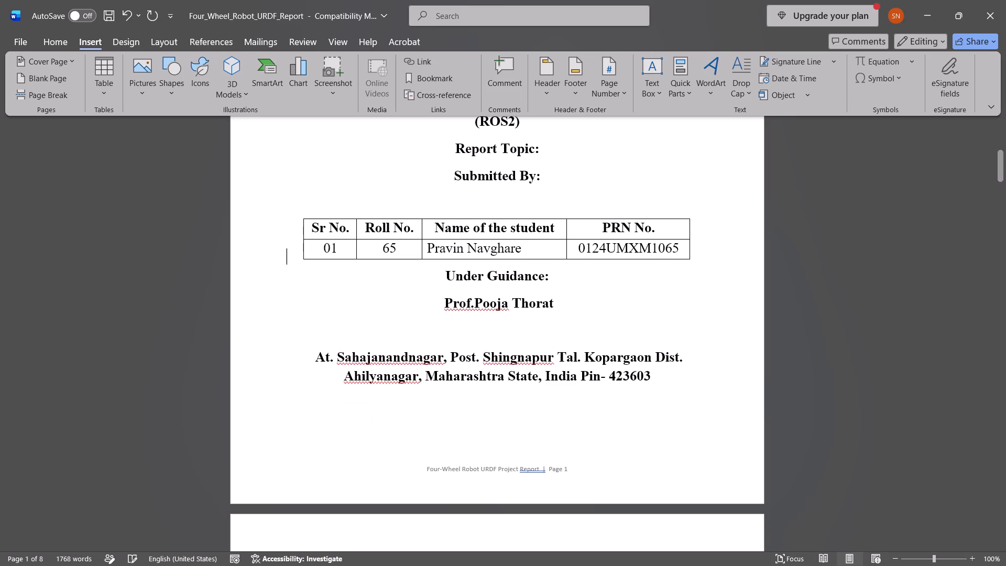
key("Return")
key("Return")
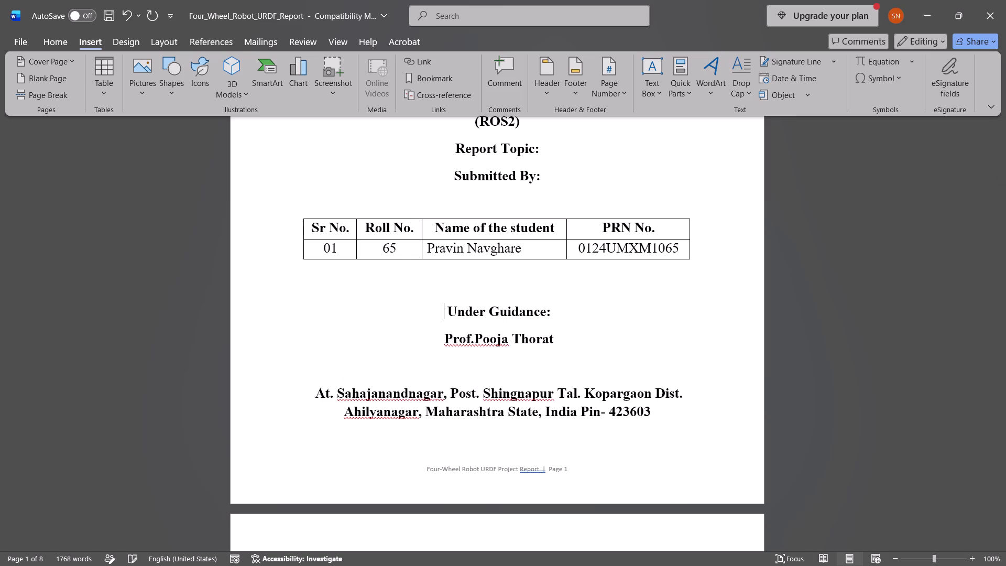
key("Return")
Delete the surplus blank lines above "ROS 2 JAZZY PROJECT REPORT" at the start of the second page.
scroll(442, 284, "down", 2)
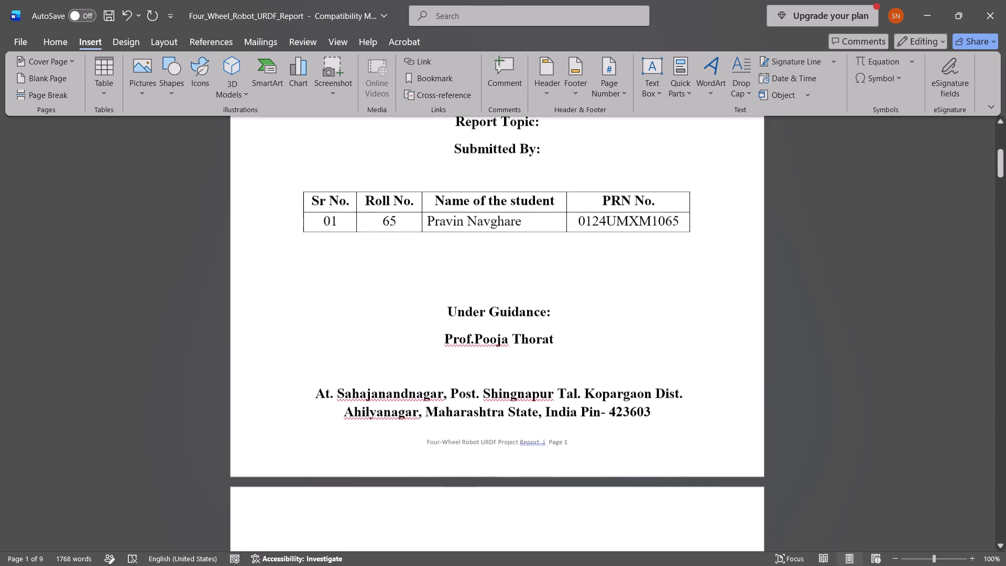
scroll(442, 284, "down", 6)
left_click(457, 388)
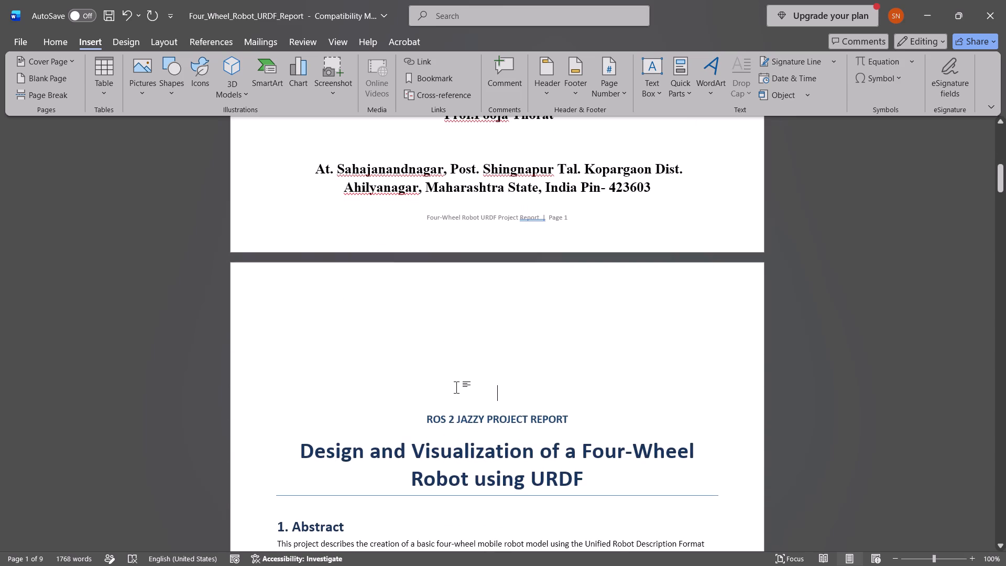
key("BackSpace")
key("BackSpace")
key("BackSpace")
key("BackSpace")
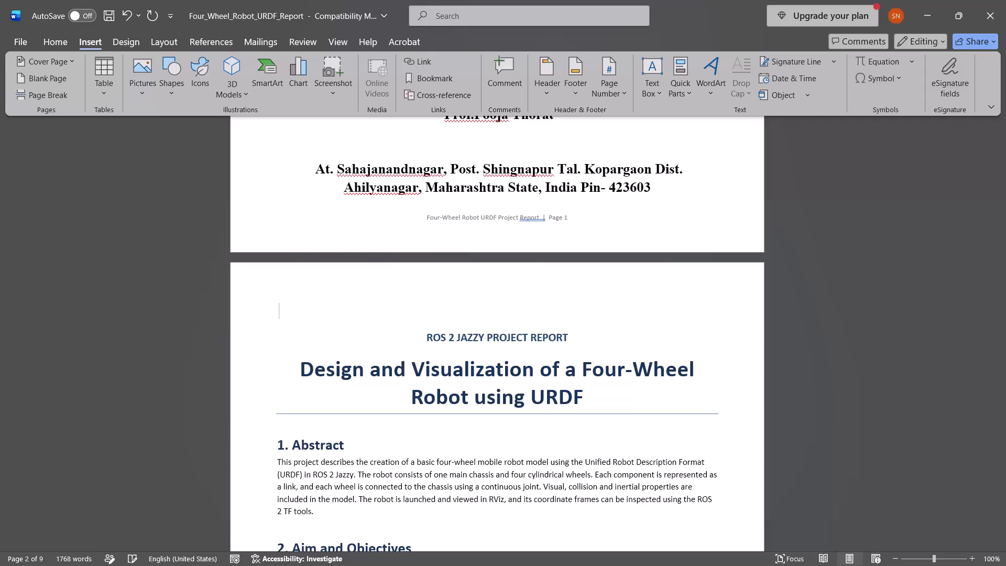
Remove the blank line above "ROS 2 JAZZY PROJECT REPORT" at the start of page 2.
key("BackSpace")
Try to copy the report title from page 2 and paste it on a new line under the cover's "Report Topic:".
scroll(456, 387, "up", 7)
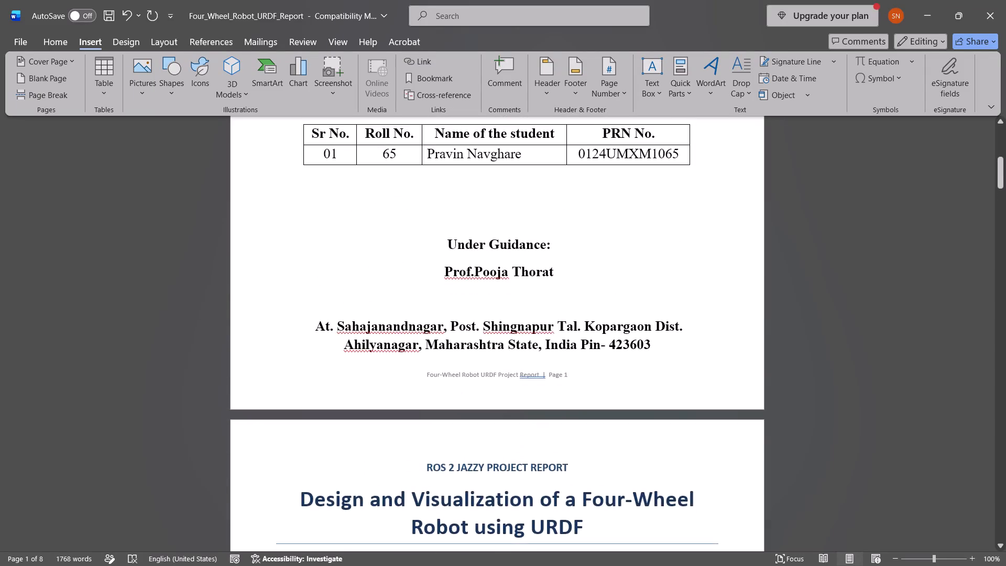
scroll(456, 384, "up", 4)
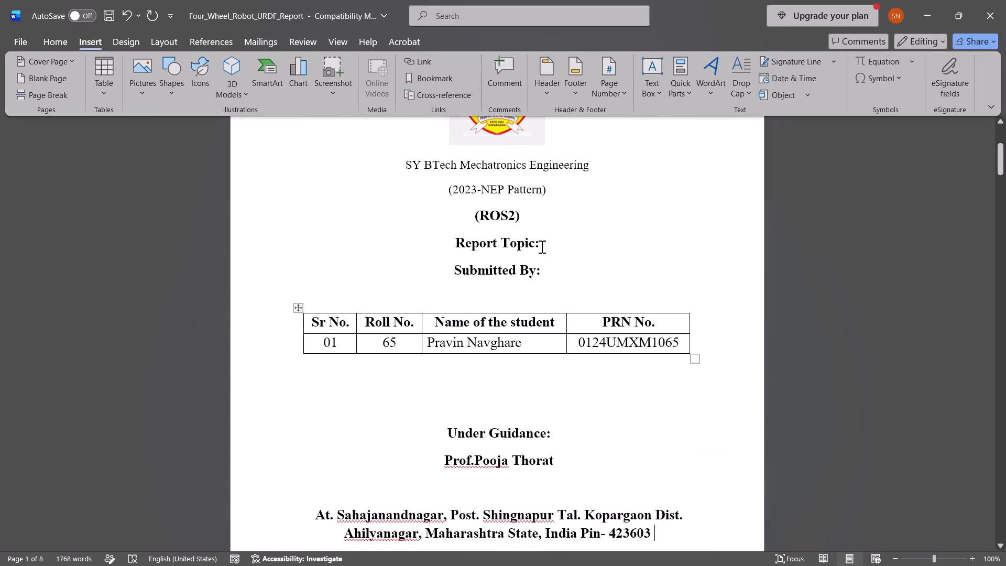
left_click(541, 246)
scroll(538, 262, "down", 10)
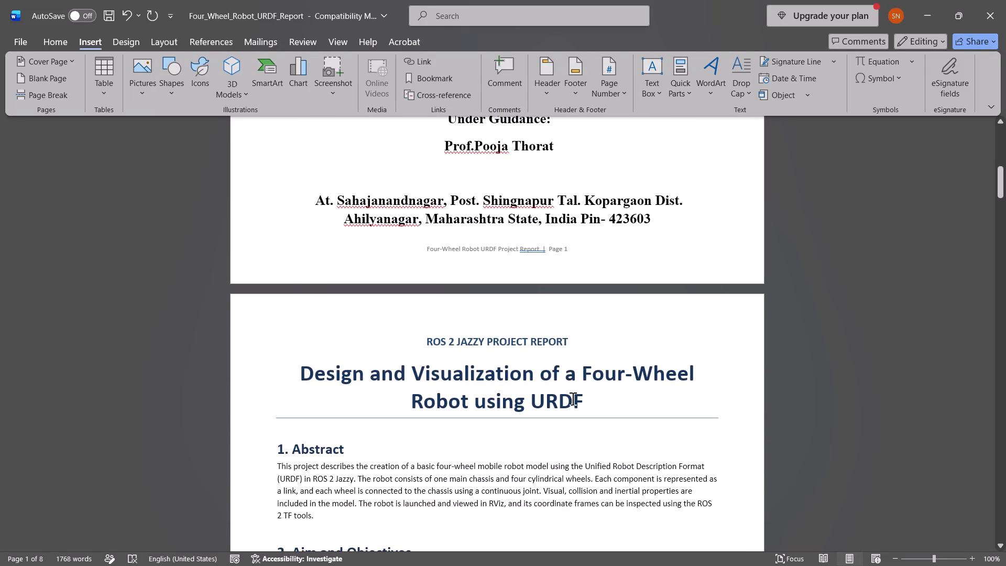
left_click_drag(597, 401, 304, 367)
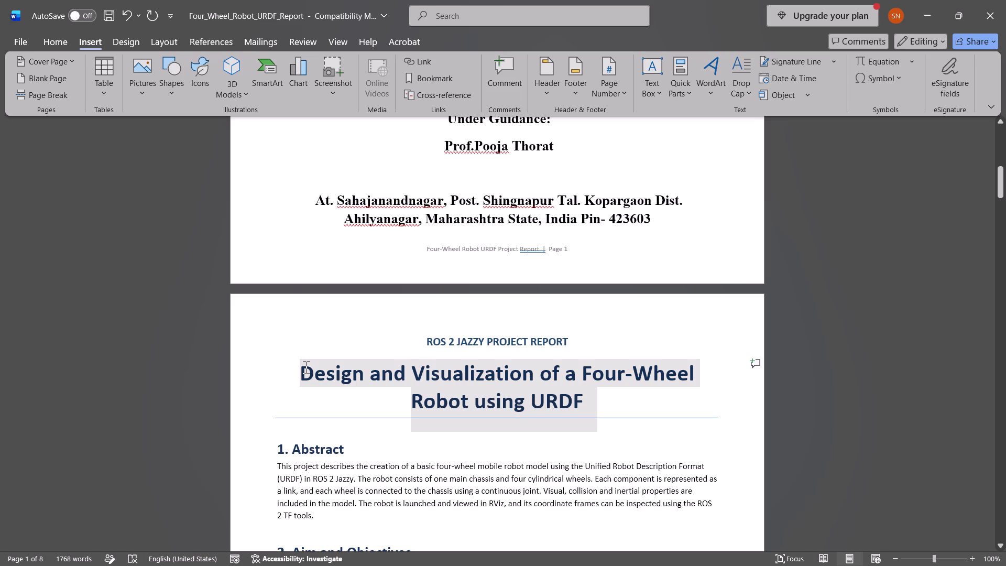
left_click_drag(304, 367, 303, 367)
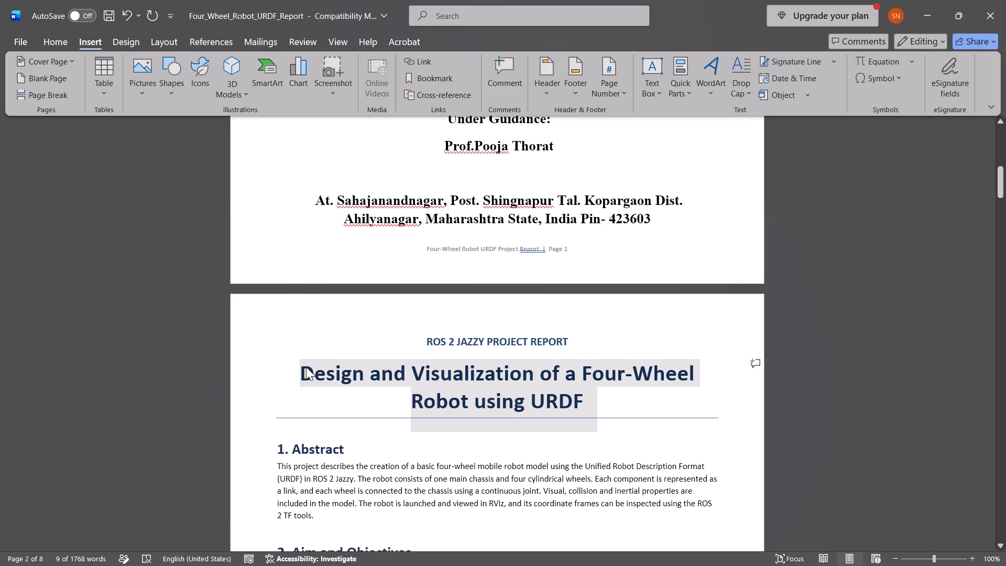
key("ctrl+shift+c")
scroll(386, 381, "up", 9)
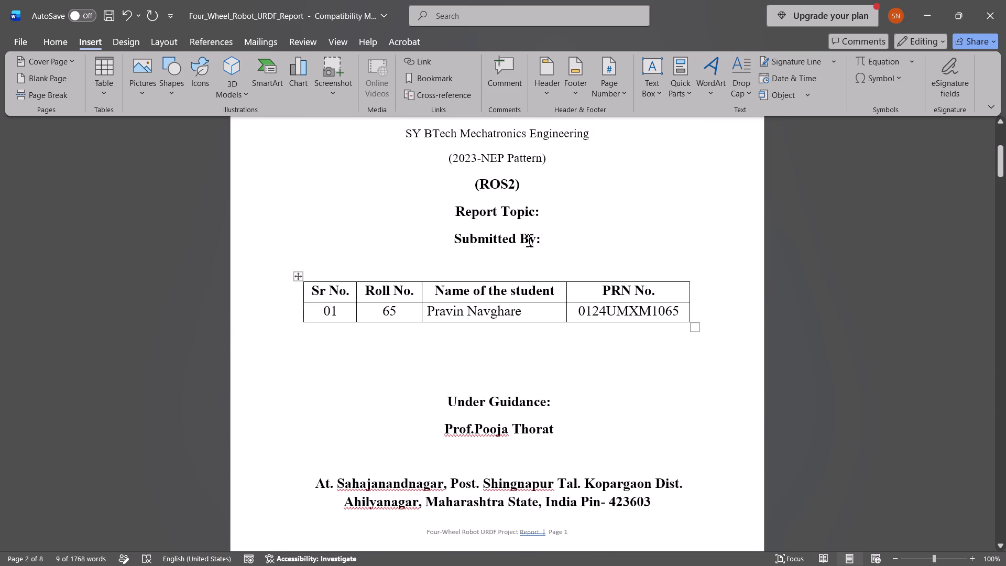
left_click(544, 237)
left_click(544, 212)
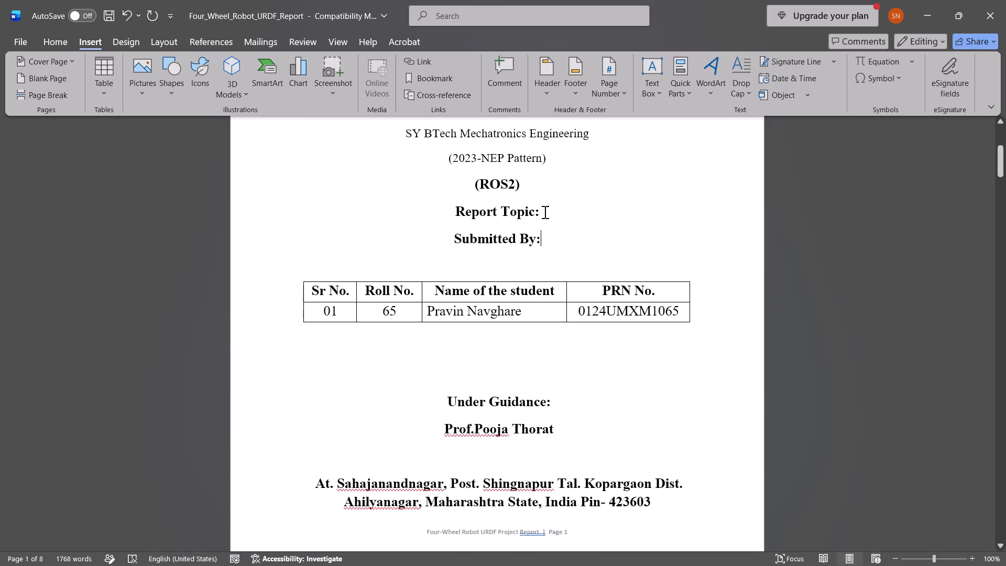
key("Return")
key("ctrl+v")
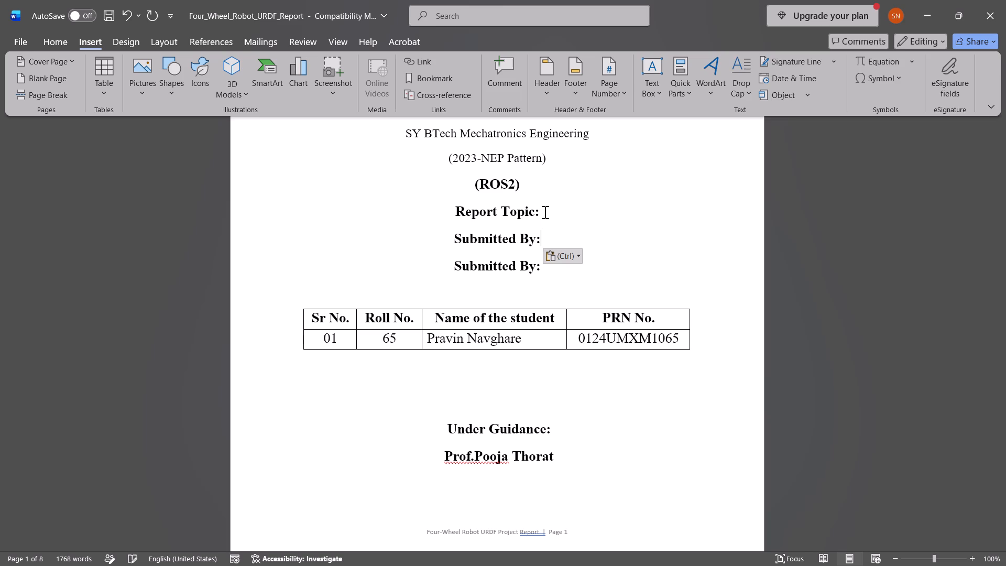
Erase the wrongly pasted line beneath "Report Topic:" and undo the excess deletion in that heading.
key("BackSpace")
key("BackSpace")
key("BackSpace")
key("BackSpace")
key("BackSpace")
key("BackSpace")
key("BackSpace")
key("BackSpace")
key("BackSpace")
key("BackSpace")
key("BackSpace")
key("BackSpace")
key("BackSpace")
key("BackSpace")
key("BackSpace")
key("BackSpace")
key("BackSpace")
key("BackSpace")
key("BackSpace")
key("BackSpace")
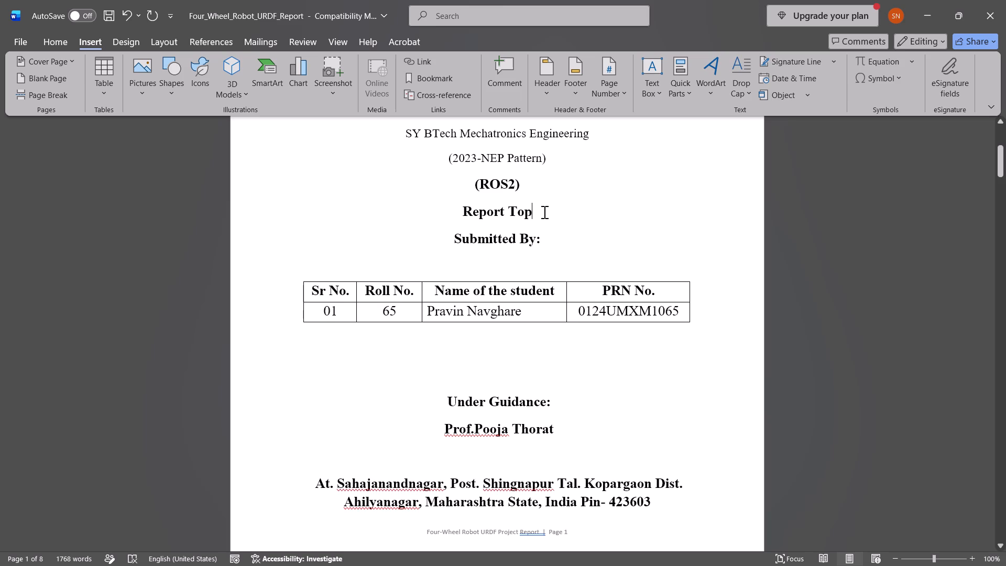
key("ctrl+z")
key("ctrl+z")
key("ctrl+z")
Copy the title "Design and Visualization of a Four-Wheel Robot using URDF" from page 2 onto a new line under the cover's "Report Topic:".
scroll(544, 331, "down", 8)
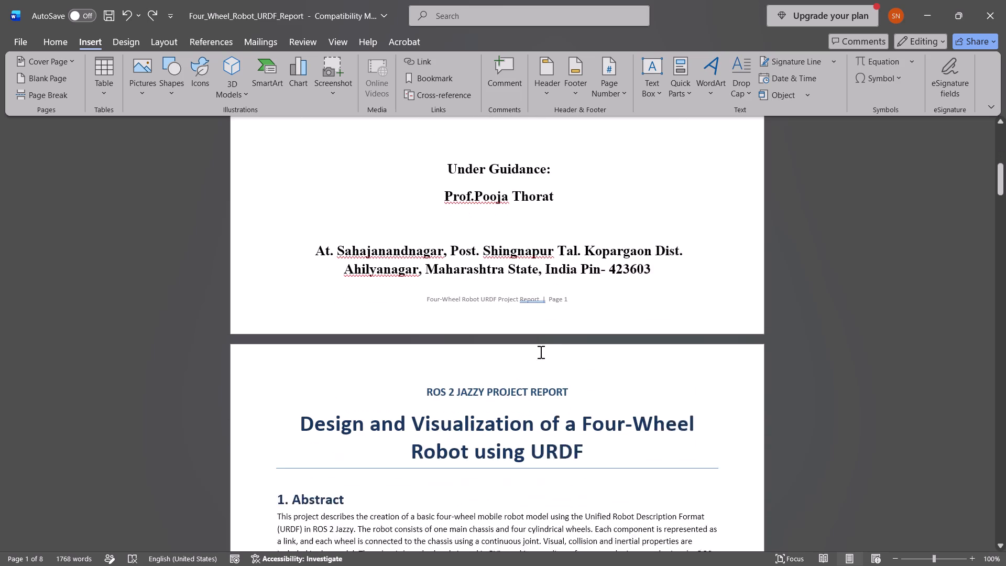
left_click_drag(586, 430, 311, 397)
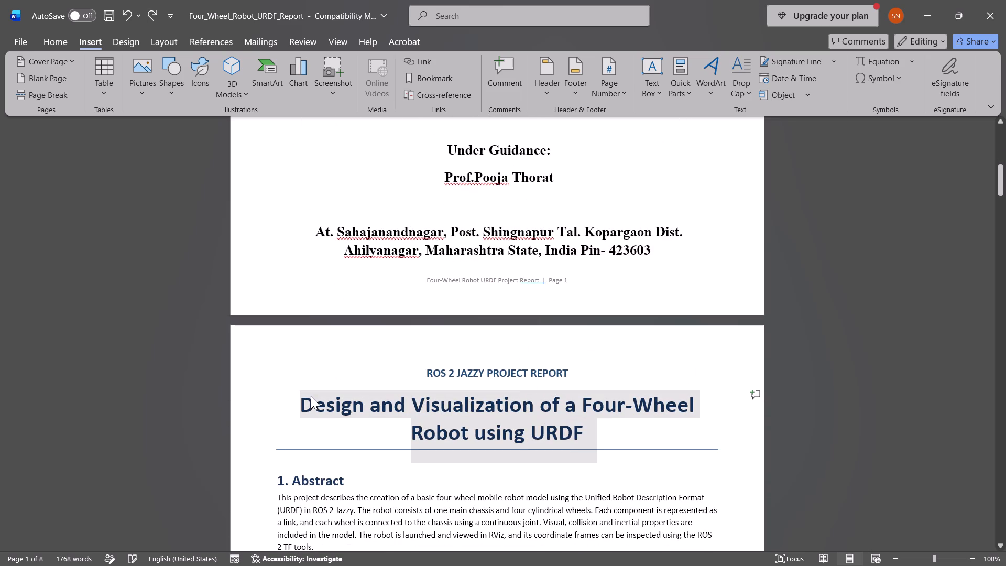
key("ctrl+c")
key("ctrl+c")
scroll(346, 363, "up", 7)
scroll(385, 331, "up", 2)
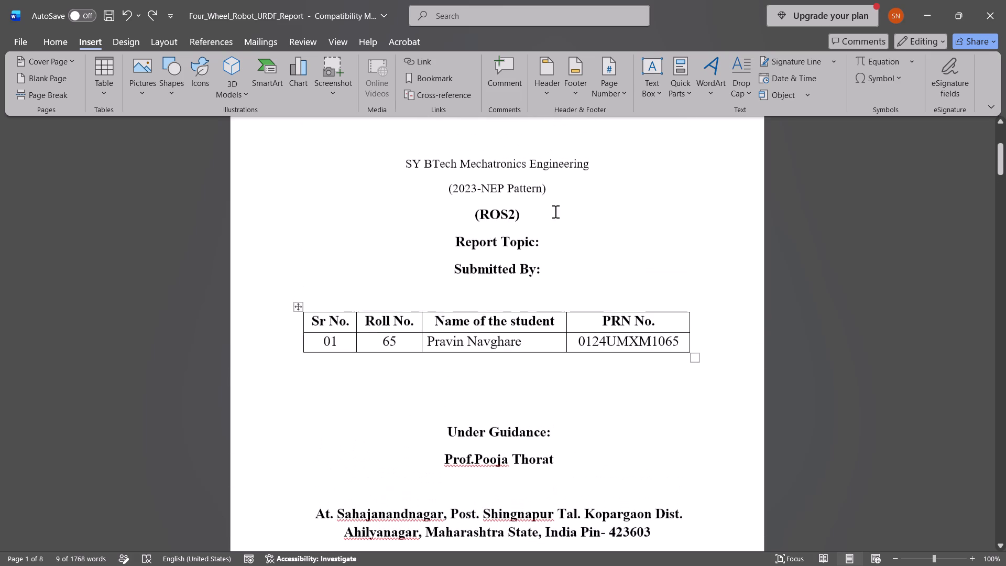
left_click(551, 244)
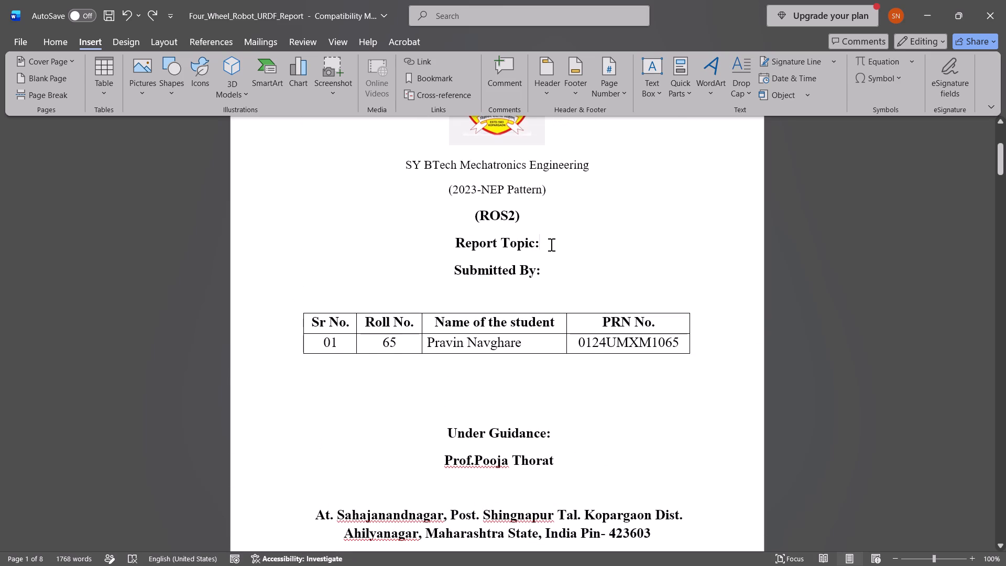
key("Return")
key("ctrl+c")
key("ctrl+v")
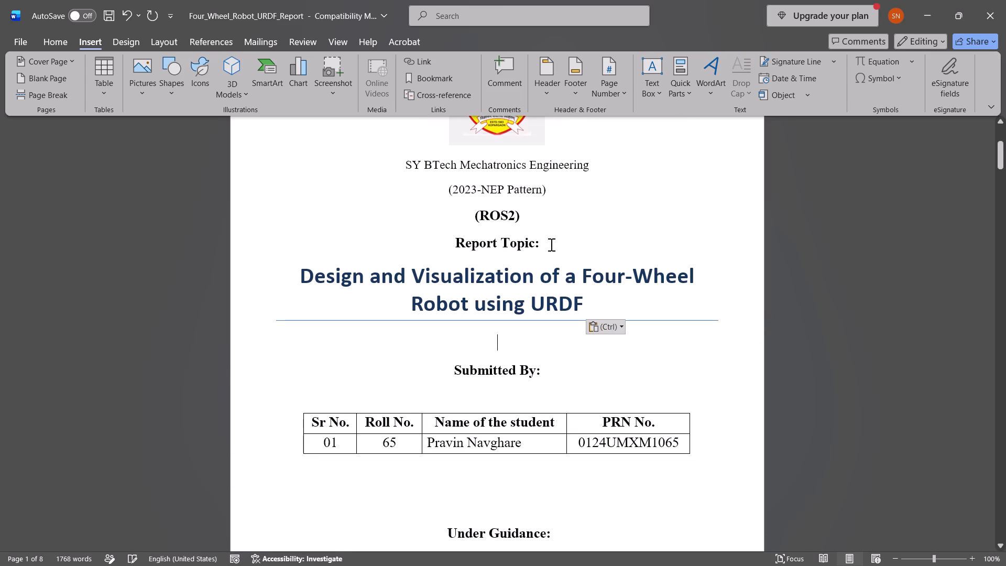
Reduce the font size of the pasted topic title on the cover to 20.
left_click(537, 321)
left_click(550, 315)
left_click_drag(594, 309, 509, 294)
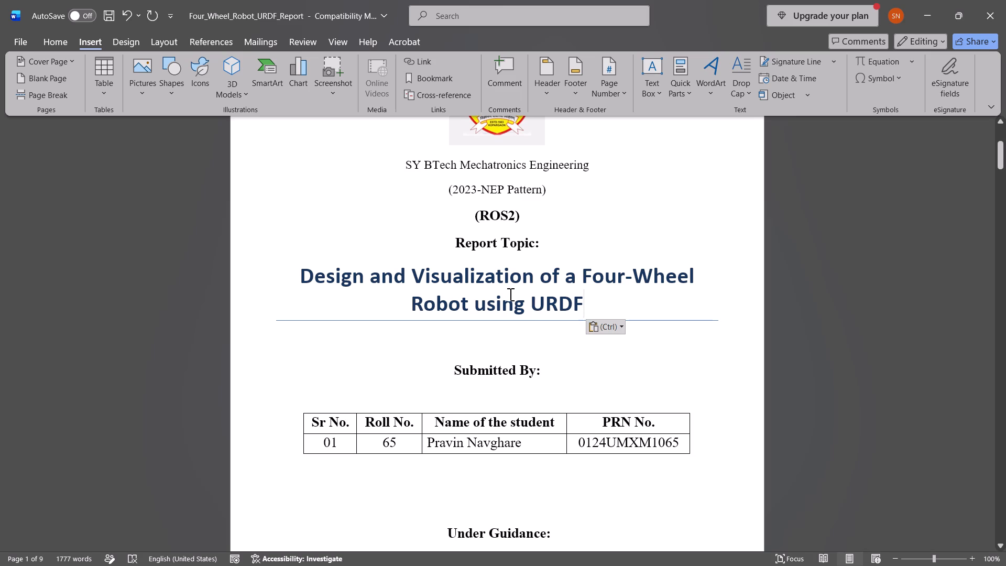
left_click_drag(509, 294, 305, 269)
left_click(321, 248)
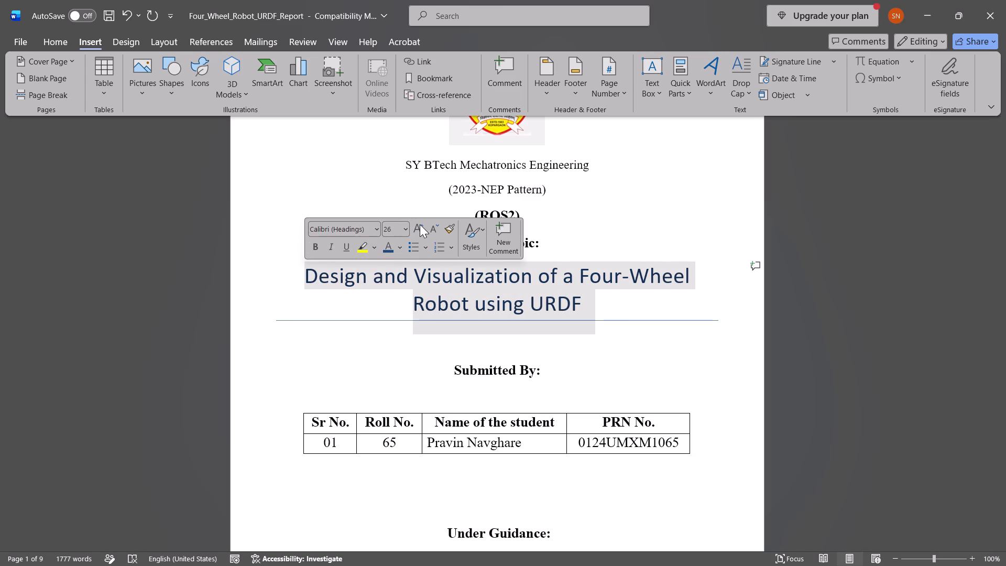
triple_click(439, 228)
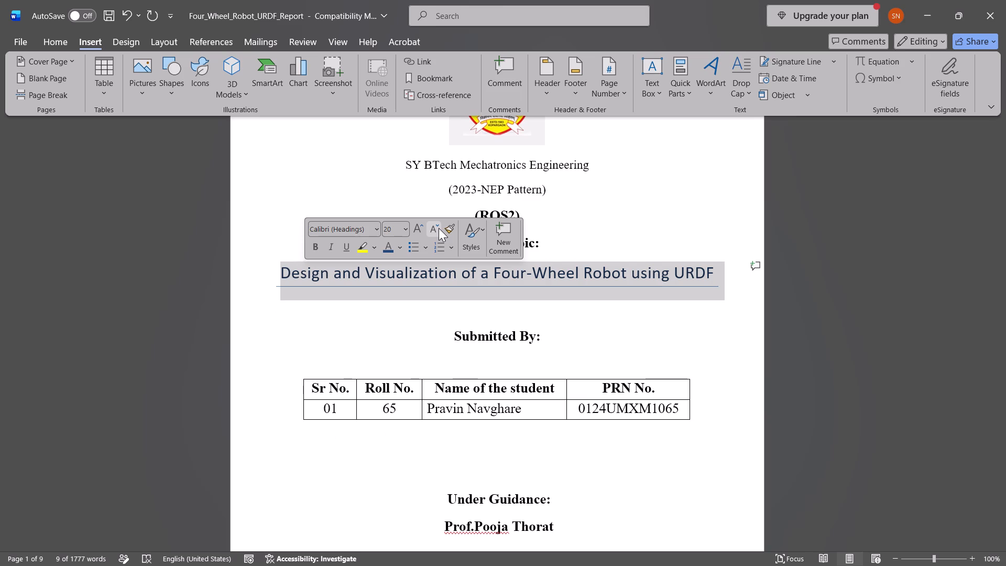
left_click(438, 294)
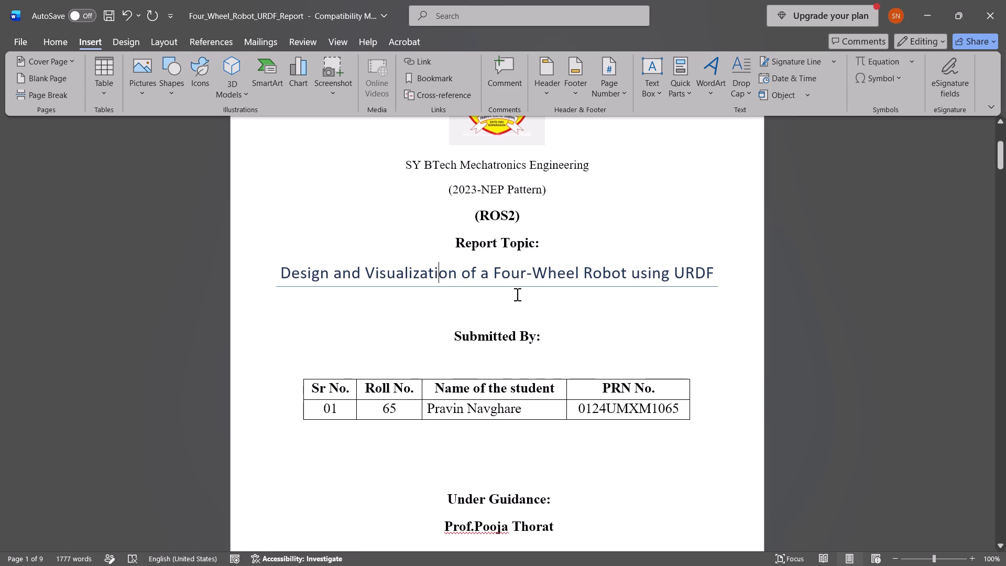
Remove the blank line below the cover's topic title and the surplus blank lines above "Under Guidance:".
left_click(508, 308)
key("BackSpace")
key("BackSpace")
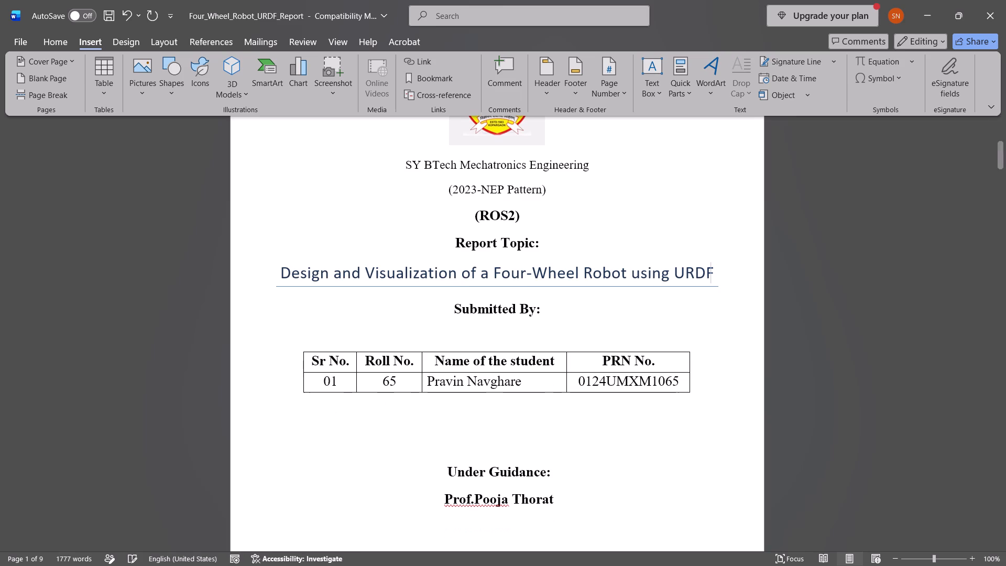
scroll(511, 340, "down", 5)
left_click(497, 296)
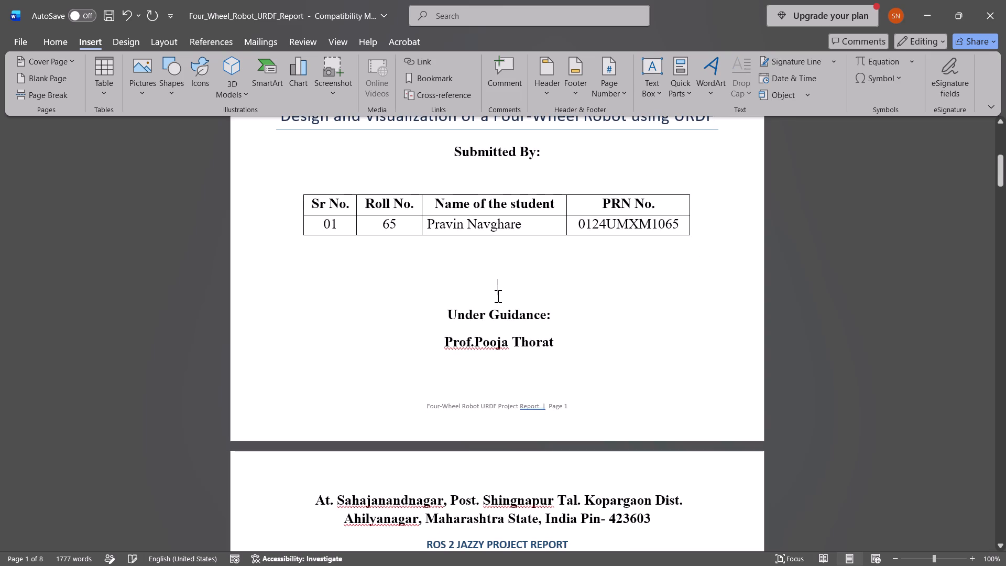
key("BackSpace")
key("BackSpace")
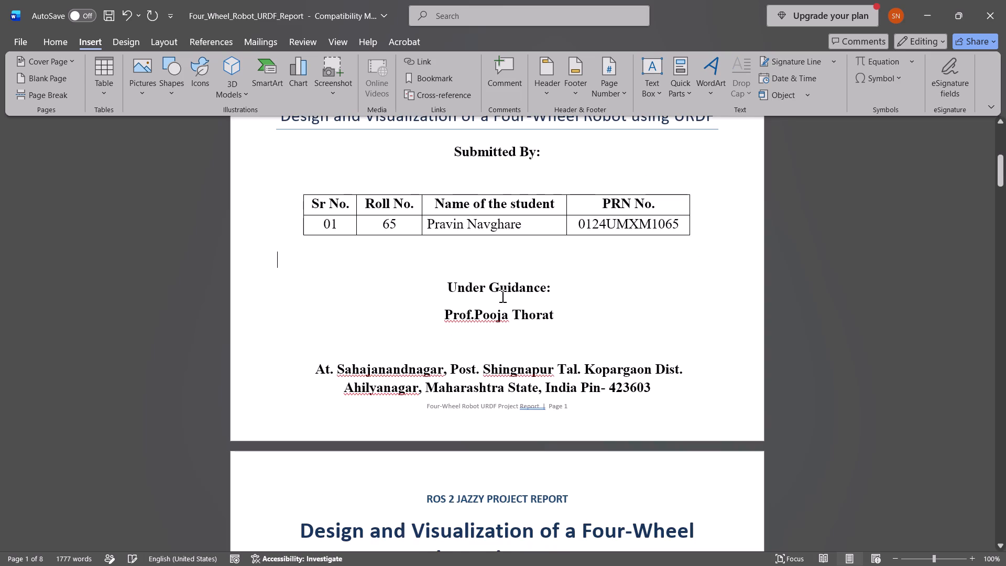
Remove the remaining blank line between the student table and "Under Guidance:" on the cover page.
key("BackSpace")
Make the "Under Guidance:" heading and the professor's name below it one font size smaller.
left_click_drag(562, 291, 441, 258)
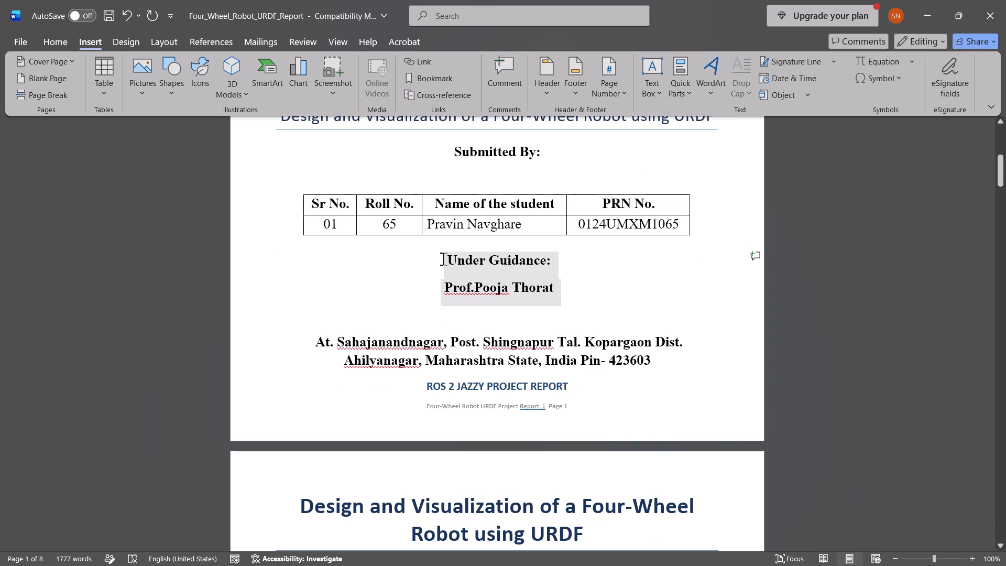
left_click_drag(441, 258, 422, 258)
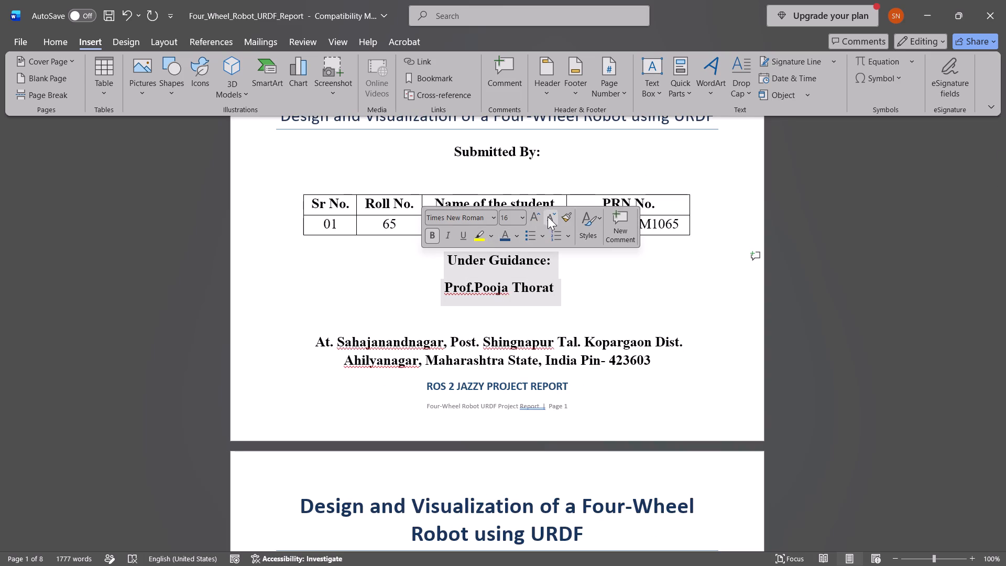
left_click(541, 216)
left_click(550, 215)
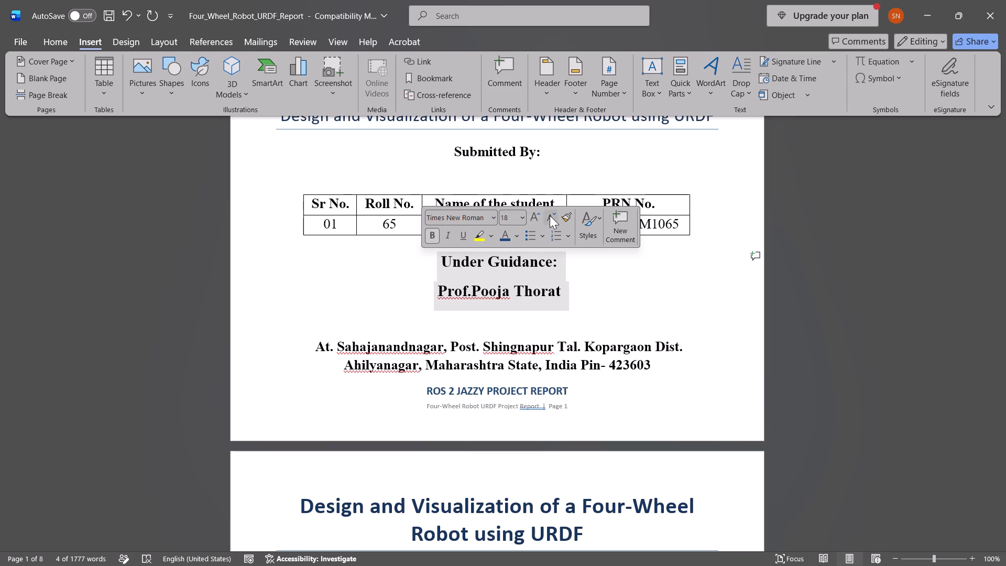
left_click(550, 215)
left_click(571, 290)
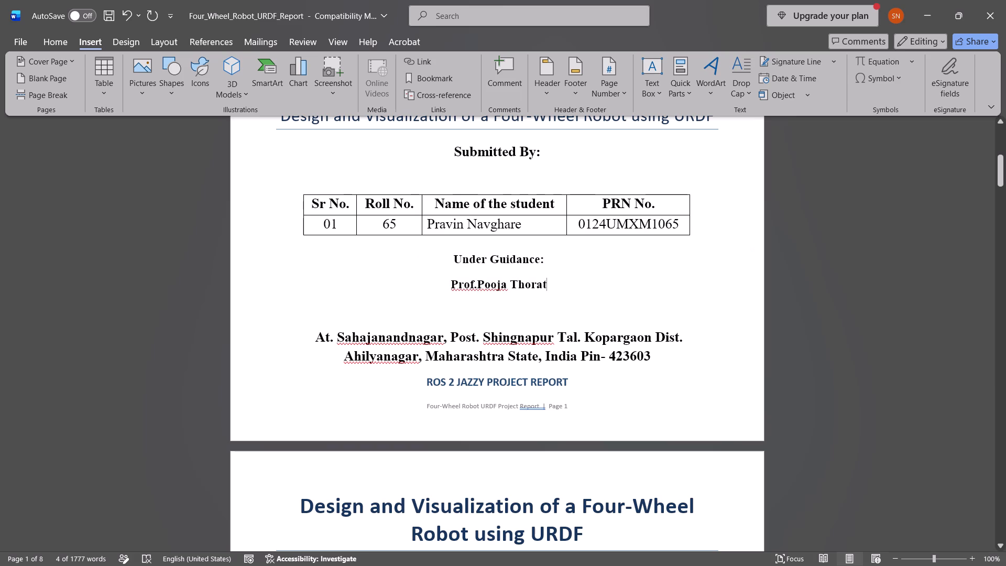
Make the two-line college address at the bottom of the cover page one font size smaller.
left_click_drag(662, 362, 312, 333)
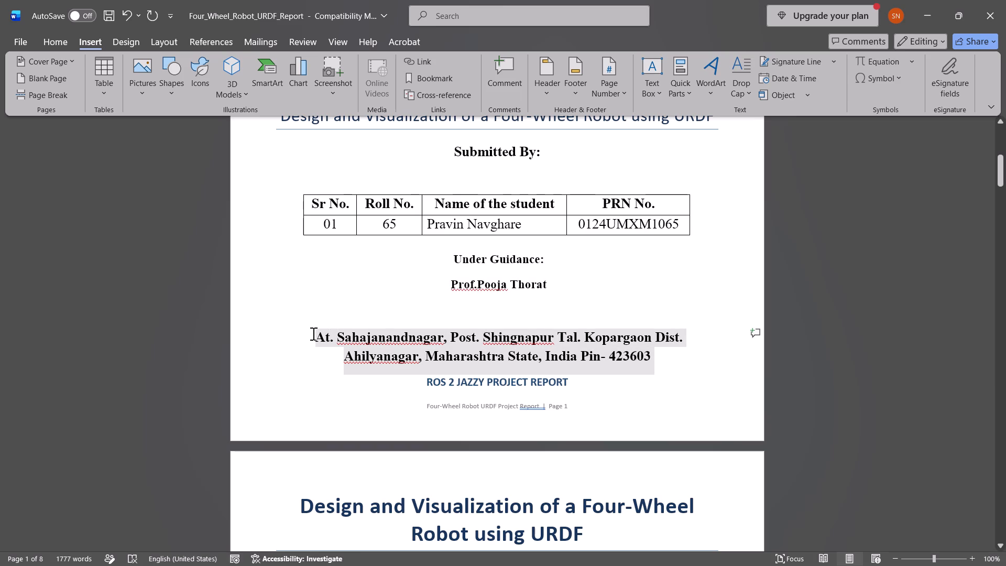
left_click_drag(312, 333, 309, 333)
left_click(441, 289)
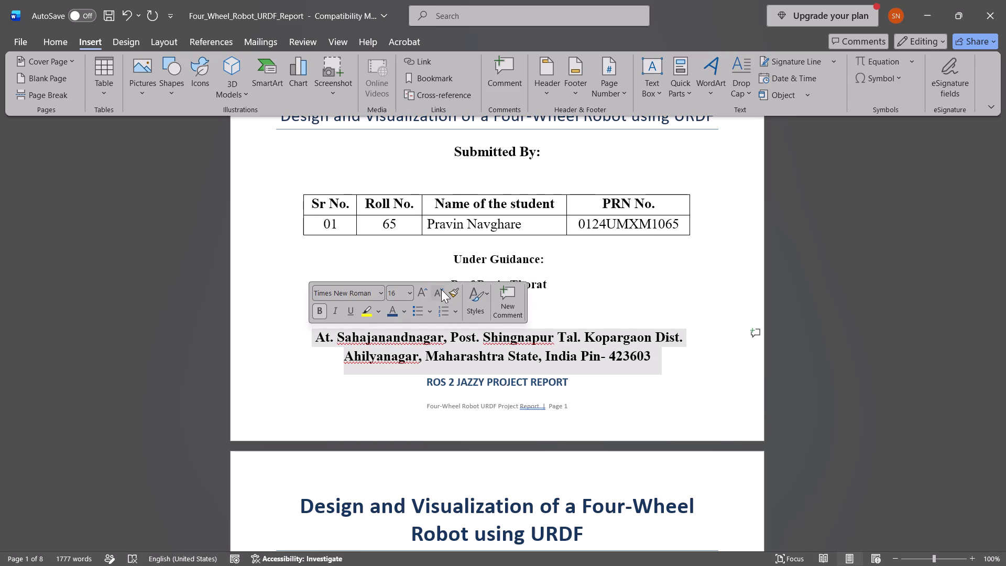
left_click(567, 275)
Review the cover page layout from the college heading and logo down to the address.
scroll(575, 314, "up", 5)
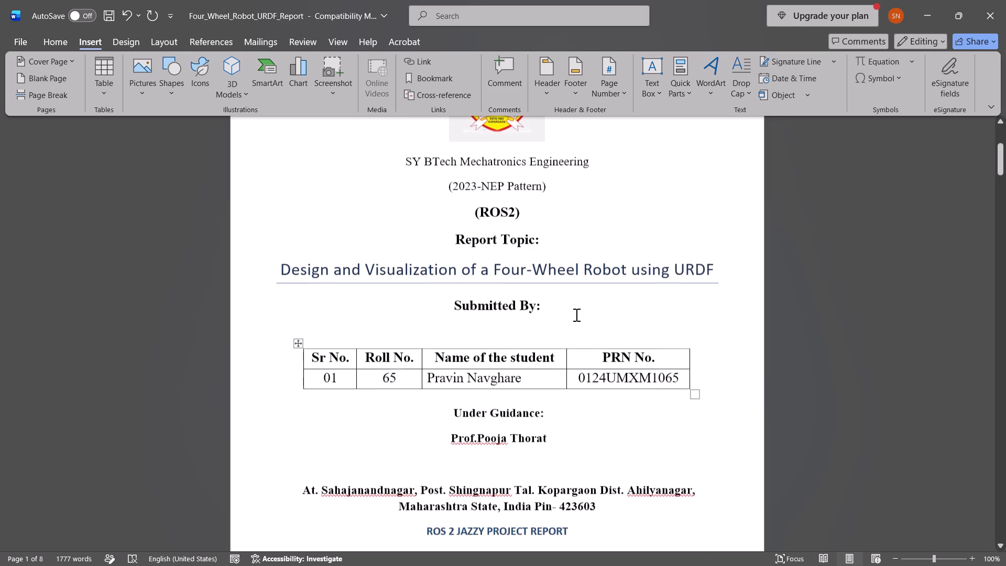
scroll(575, 314, "up", 1)
left_click_drag(548, 341, 508, 341)
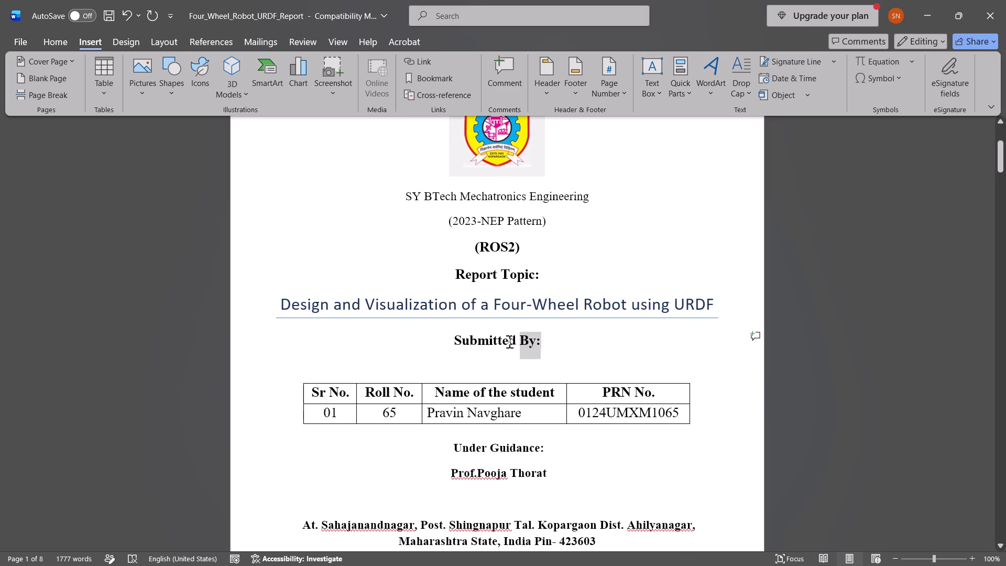
left_click_drag(508, 341, 452, 341)
left_click(566, 346)
scroll(566, 346, "up", 2)
scroll(566, 346, "down", 3)
scroll(566, 346, "up", 6)
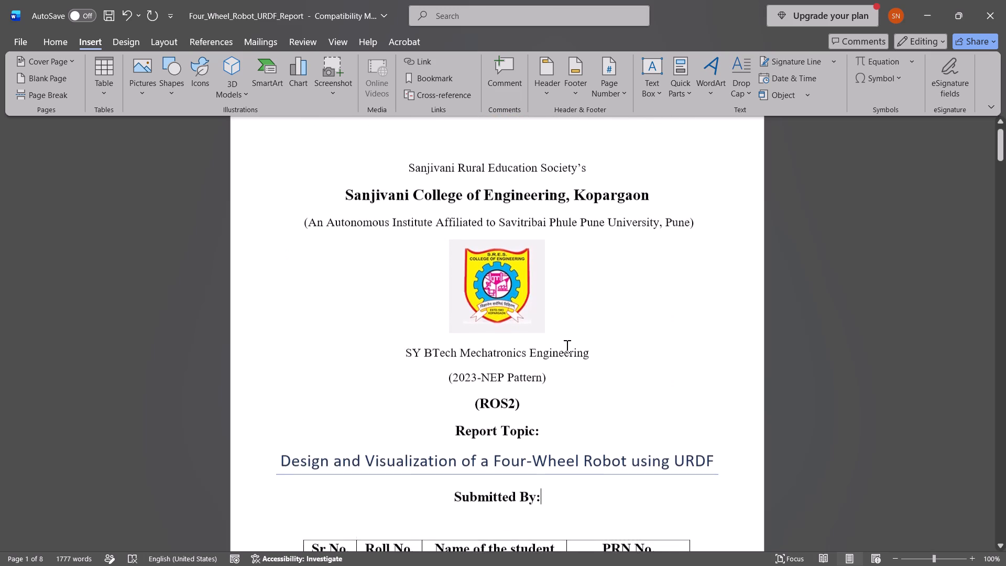
scroll(566, 346, "down", 6)
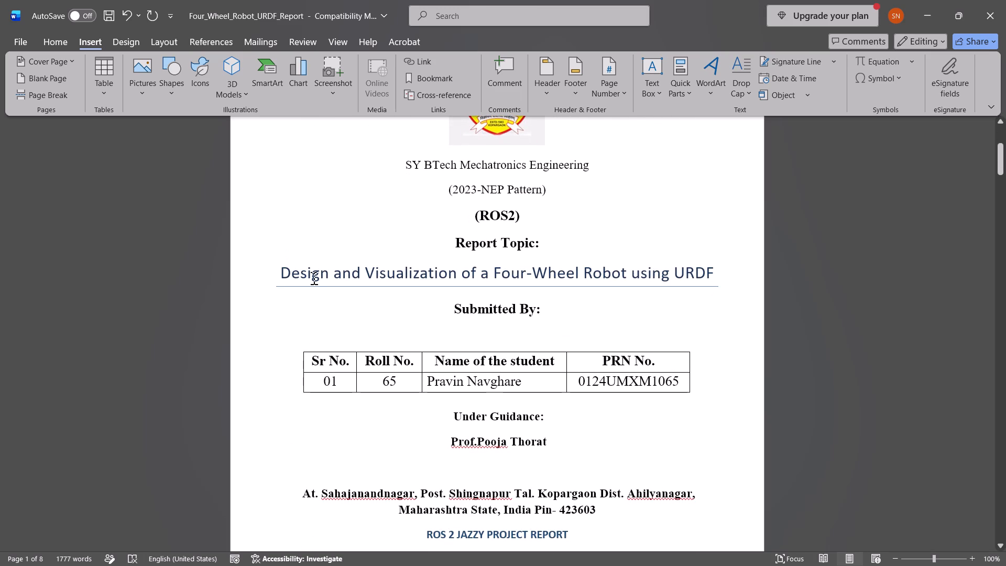
Shift the horizontal rule beneath the cover's topic title slightly lower.
left_click(315, 285)
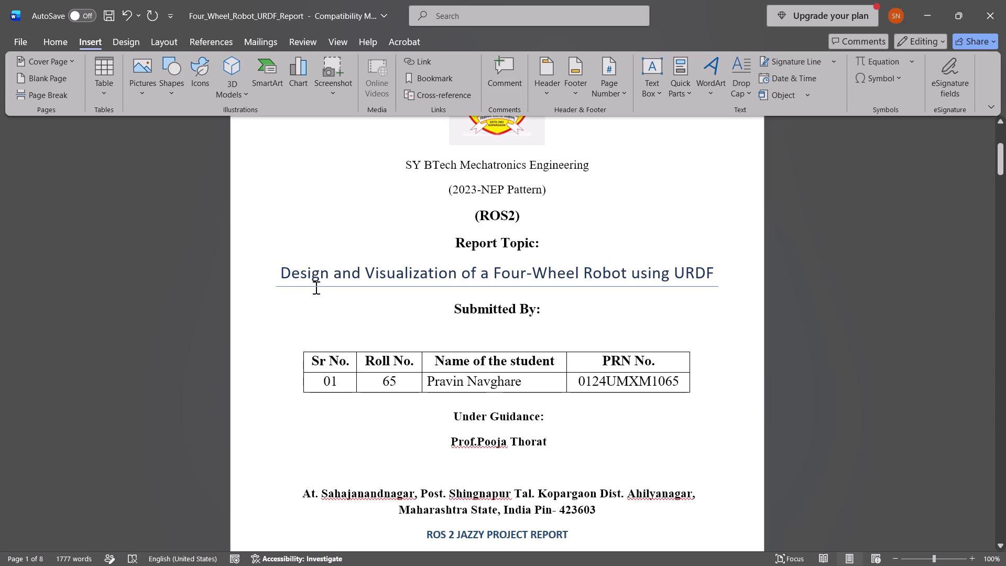
left_click(315, 287)
left_click(278, 286)
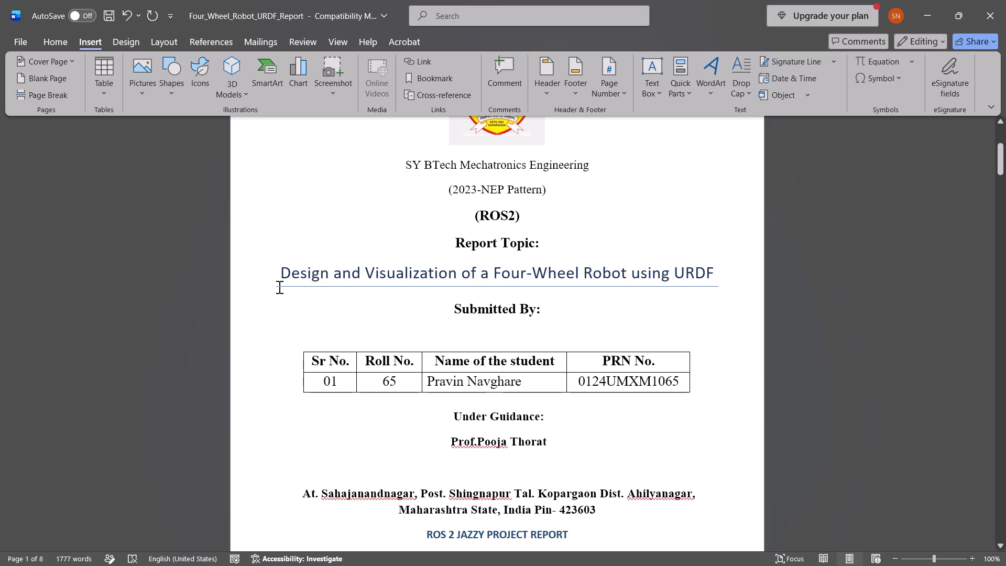
left_click(278, 287)
left_click(278, 287)
left_click(279, 289)
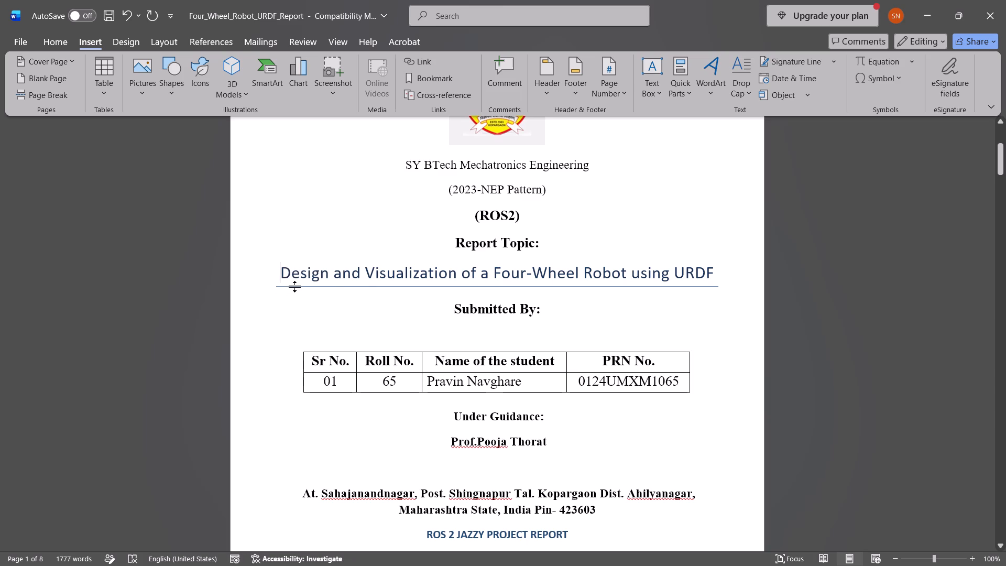
left_click(294, 286)
left_click(298, 286)
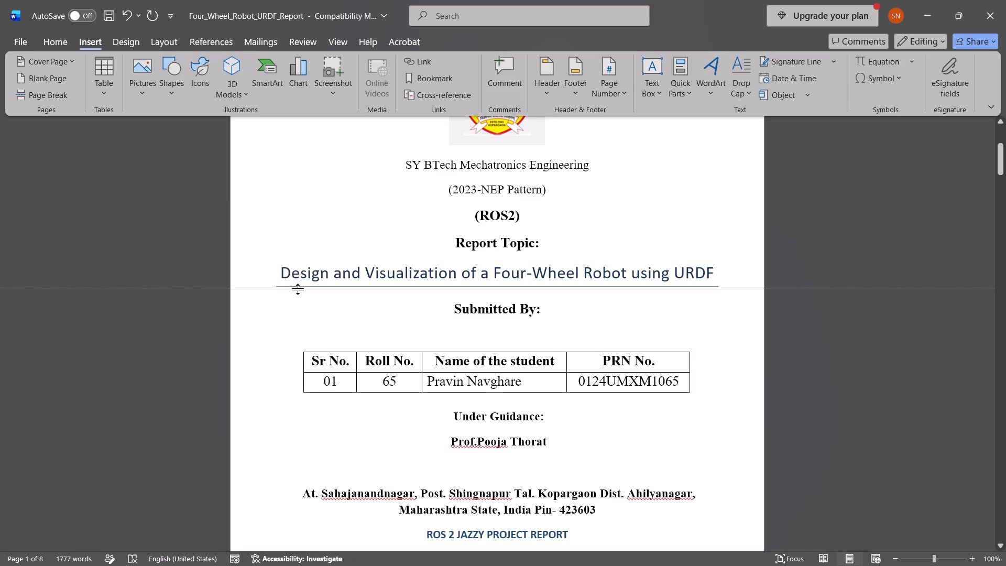
left_click(298, 289)
left_click(298, 292)
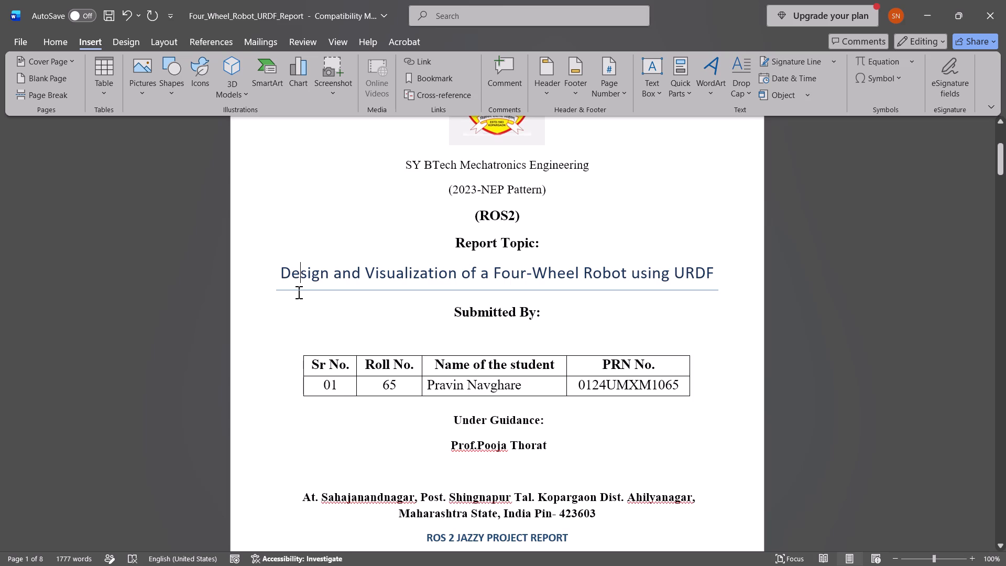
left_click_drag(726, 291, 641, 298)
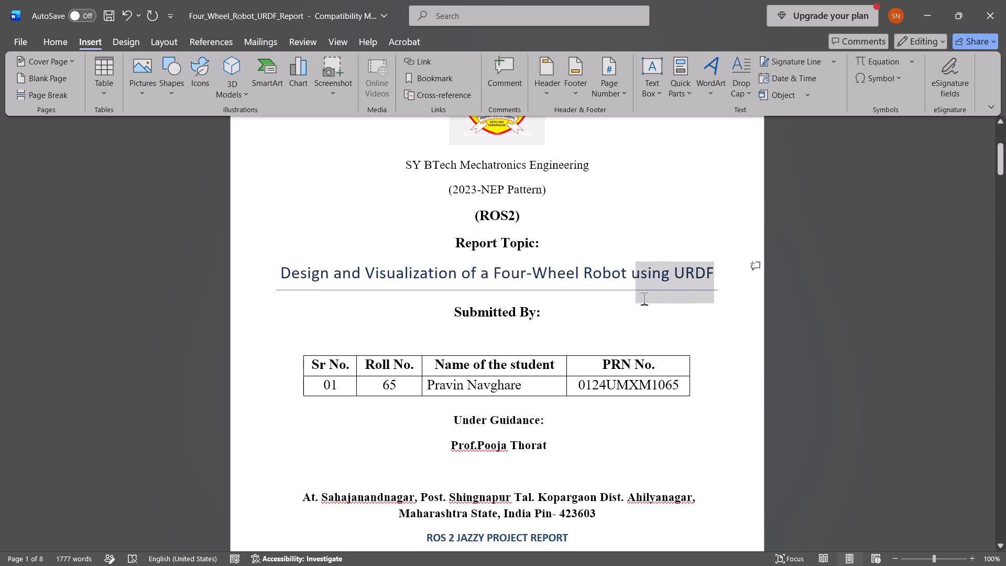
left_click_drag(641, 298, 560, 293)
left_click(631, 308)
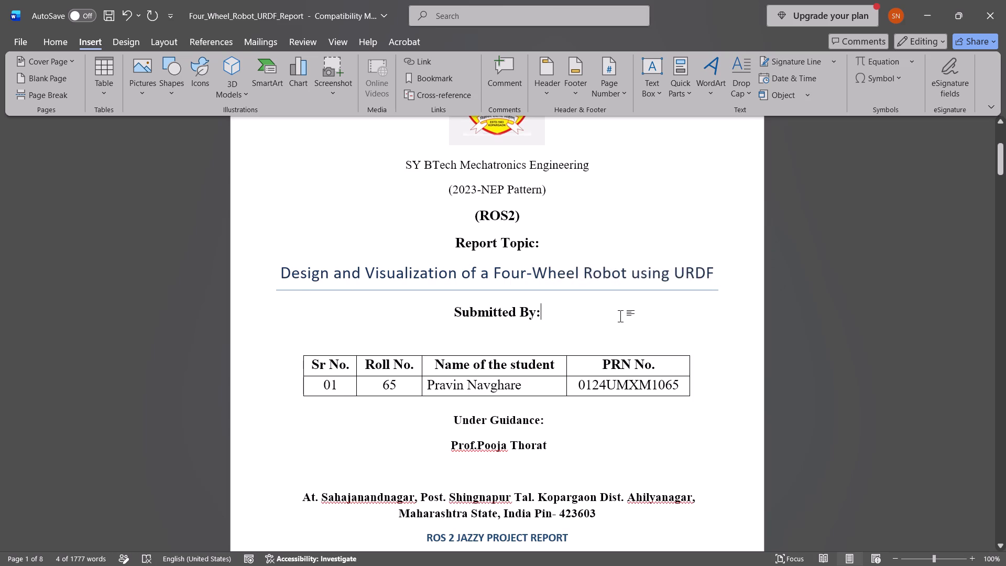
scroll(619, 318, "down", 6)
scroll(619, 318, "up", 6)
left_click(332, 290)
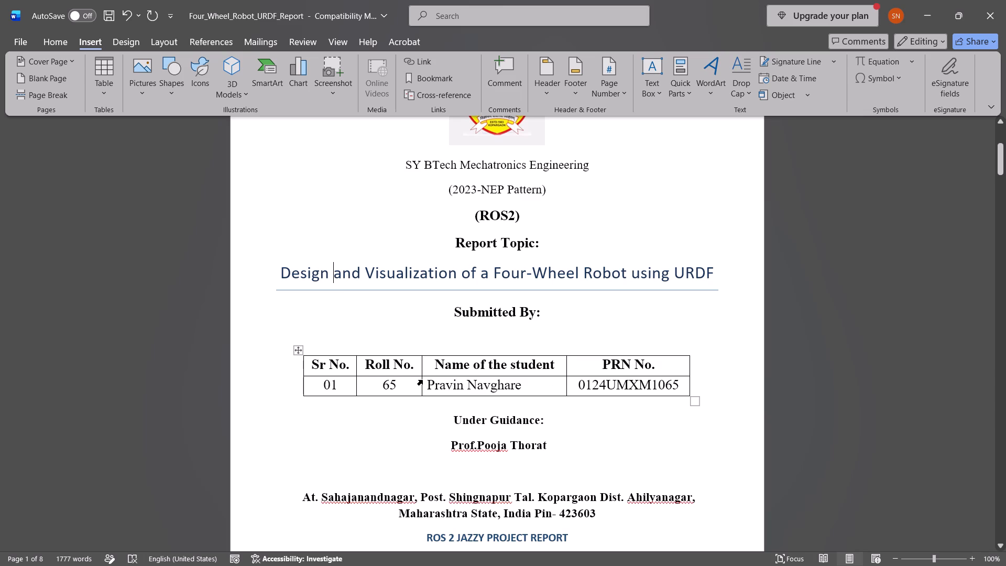
Select the "Sr No." column of the cover's student table and open its editing options.
left_click(346, 383)
left_click_drag(345, 387, 325, 373)
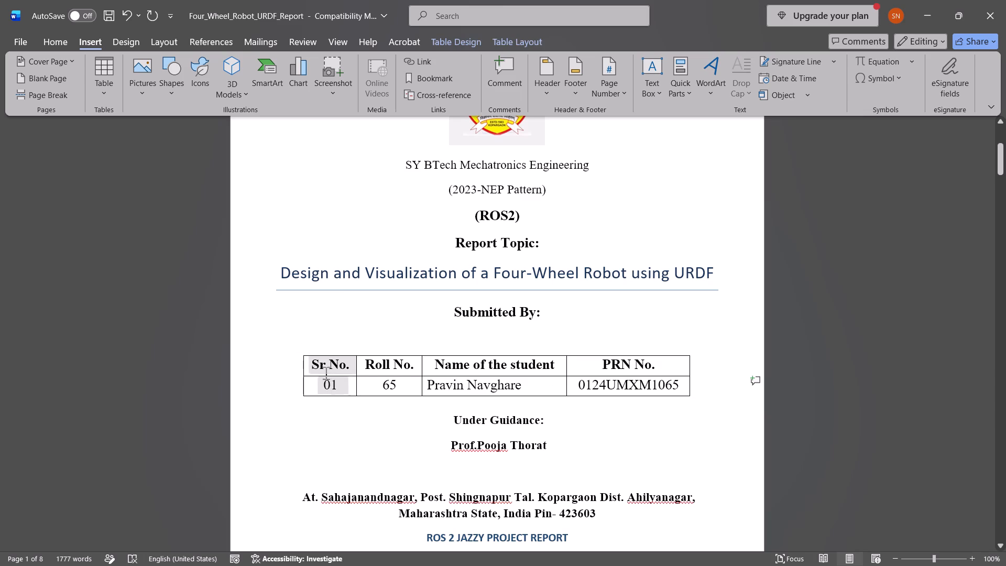
left_click_drag(325, 373, 320, 366)
right_click(322, 366)
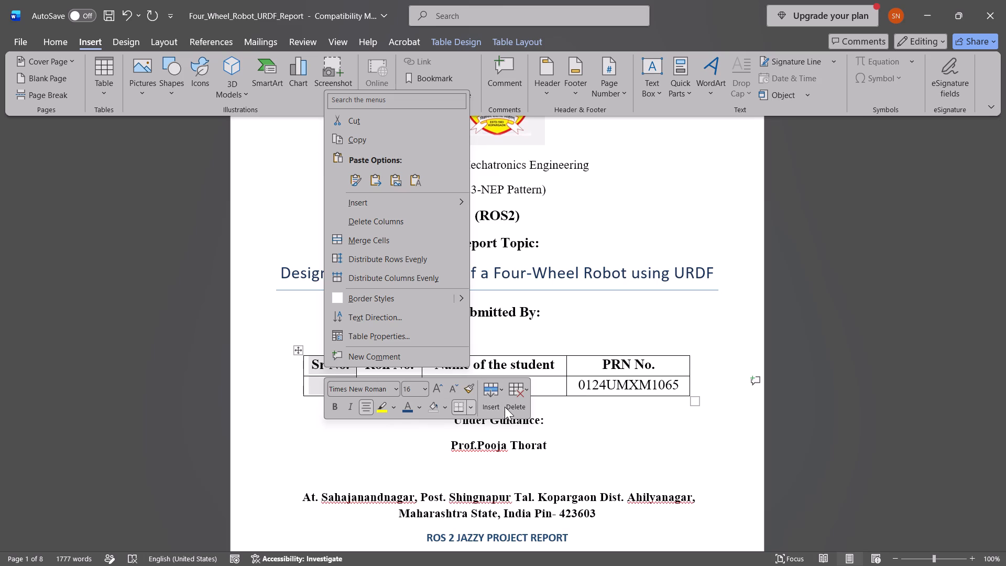
Delete the "Sr No." column from the cover's student table.
left_click(513, 407)
left_click(521, 440)
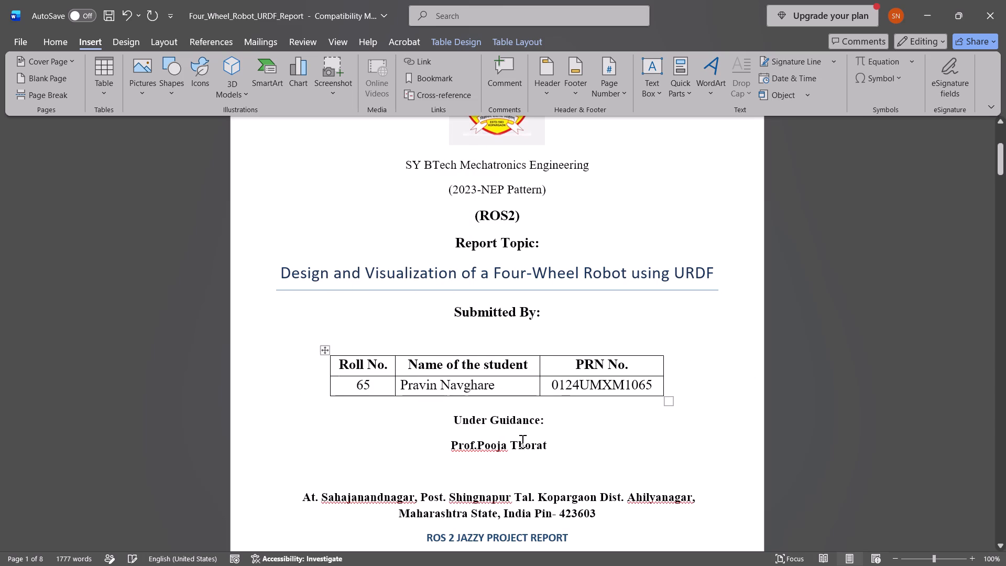
Center the student's name within its cell in the cover table.
scroll(407, 421, "down", 1)
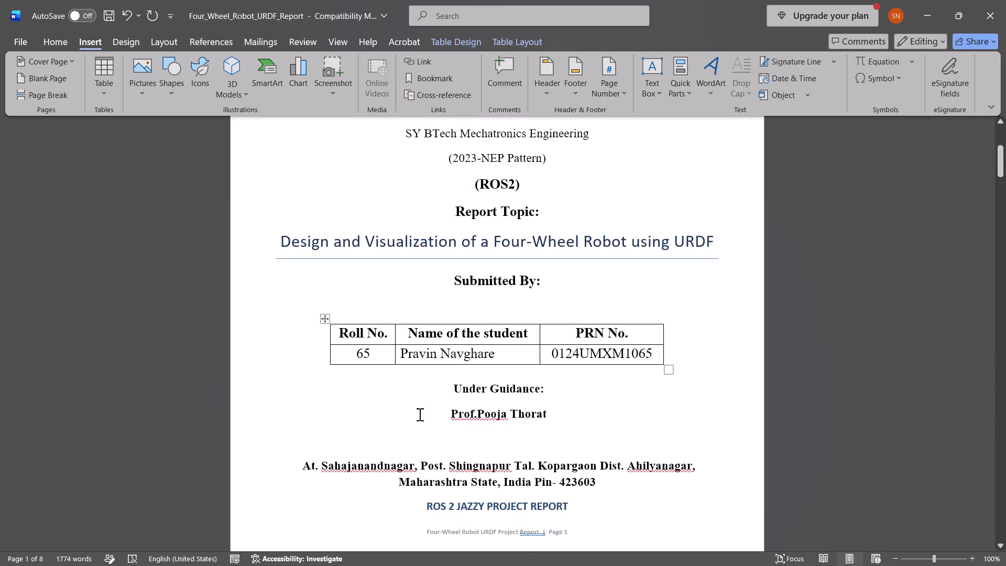
left_click_drag(501, 354, 404, 352)
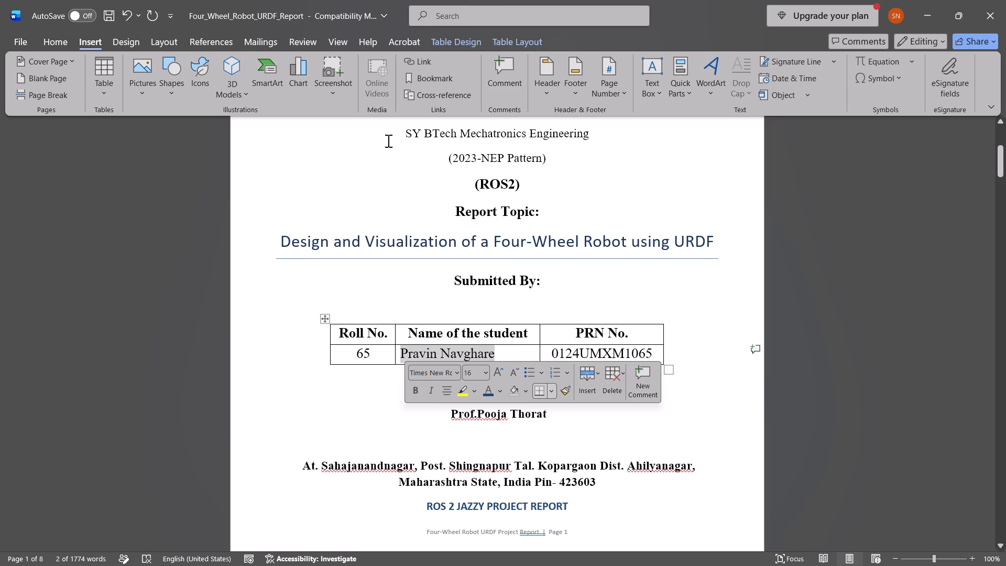
left_click(66, 39)
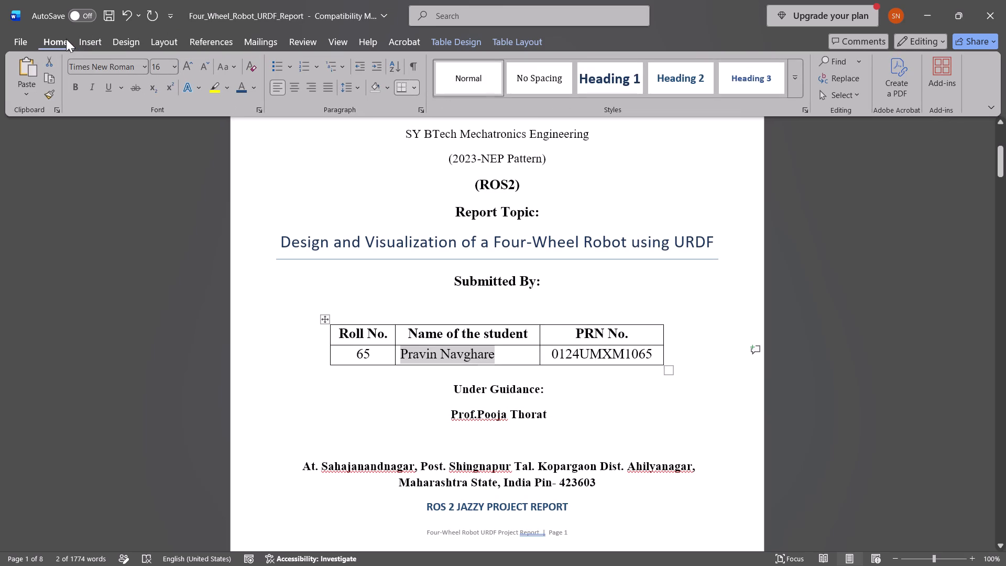
left_click(298, 86)
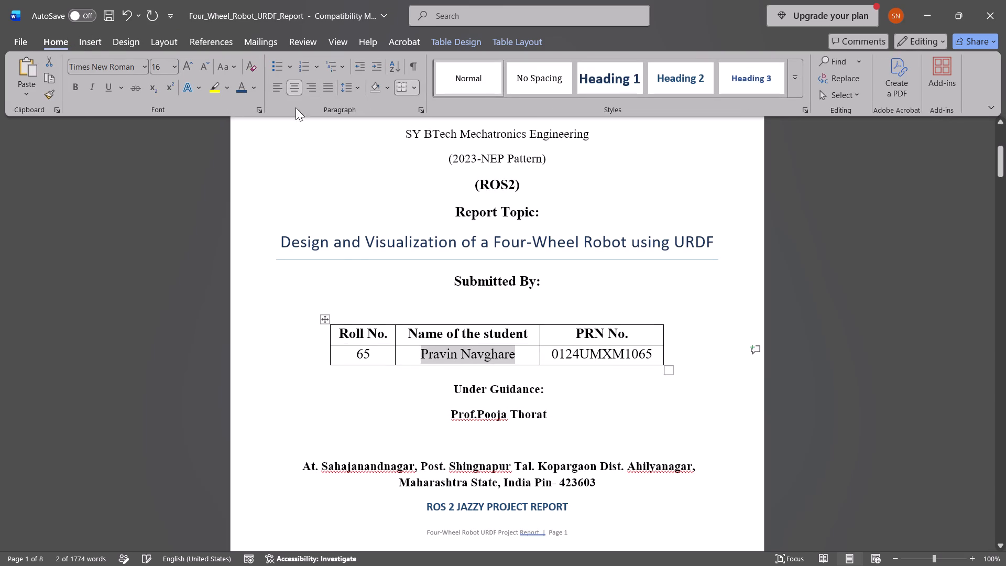
Insert the student's middle name, properly spaced, between the first name and surname in the cover table.
left_click(458, 356)
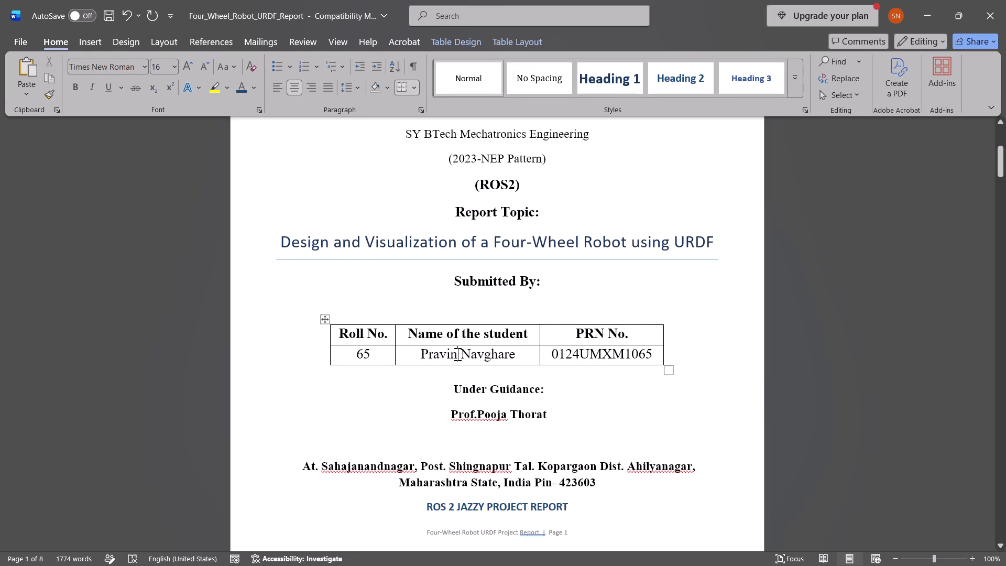
key("shift+s")
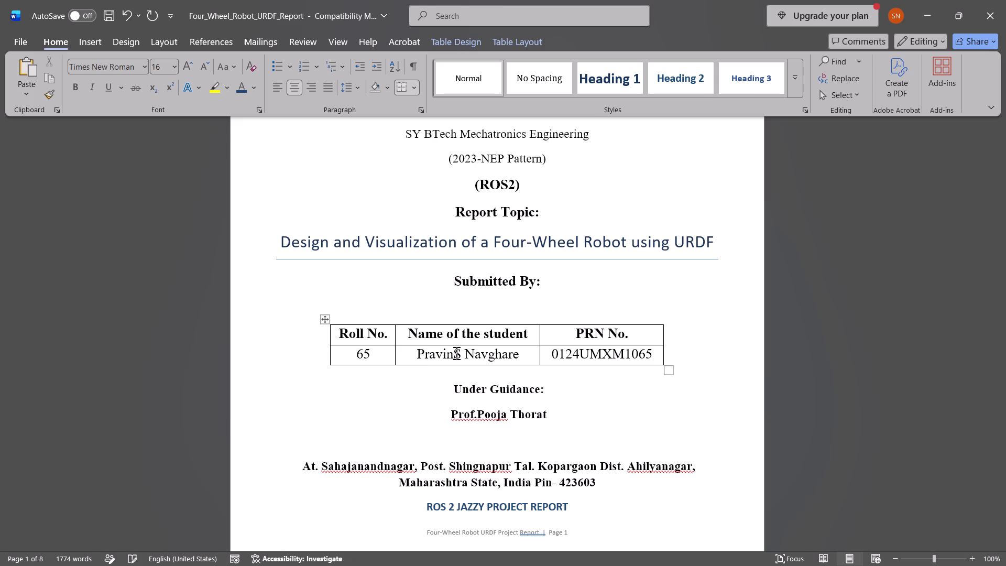
type("hamrao")
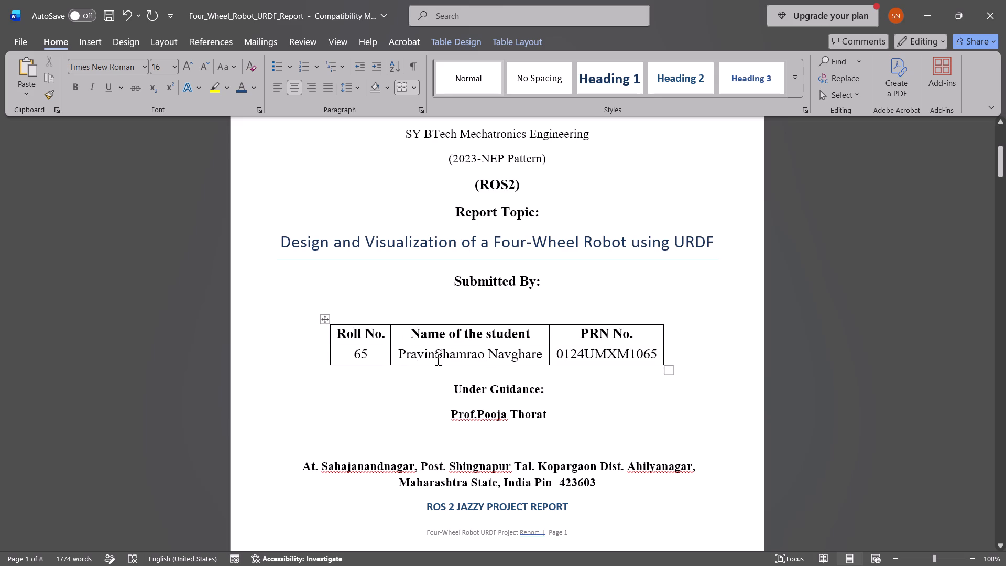
left_click(437, 358)
key("space")
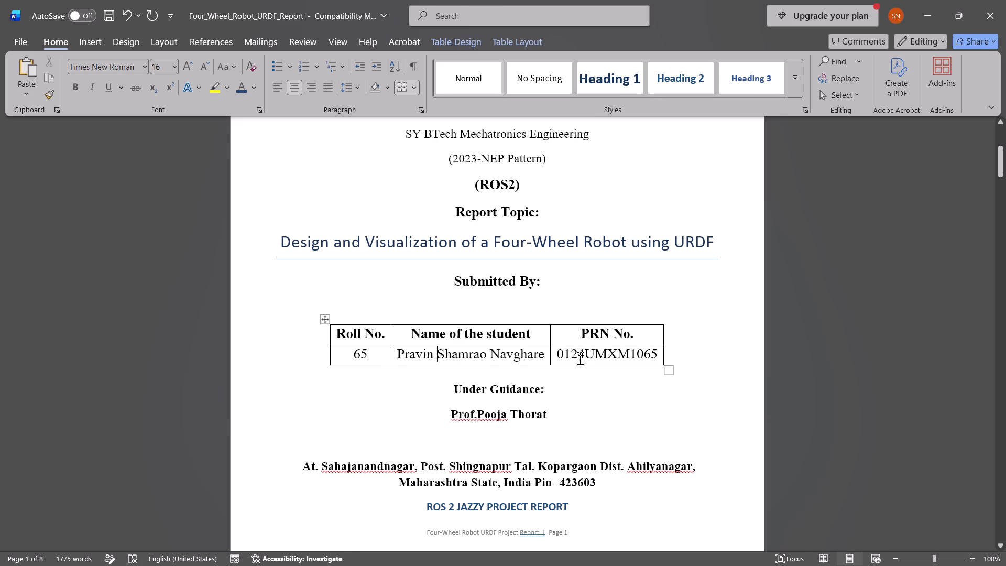
Widen the student table at its outer edge and enlarge the "Name of the student" column by moving its border with "PRN No.".
left_click_drag(663, 353, 690, 353)
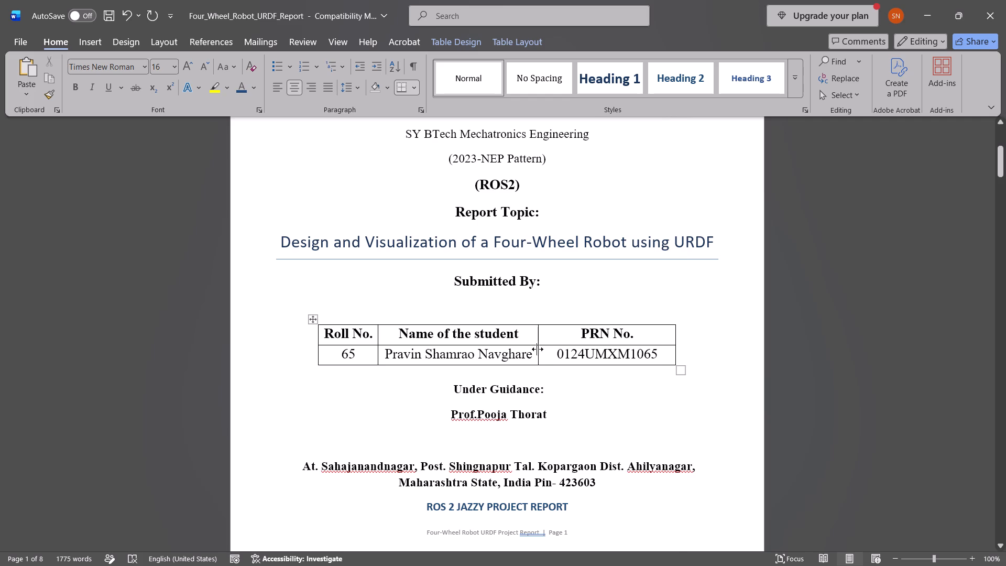
left_click_drag(538, 349, 552, 349)
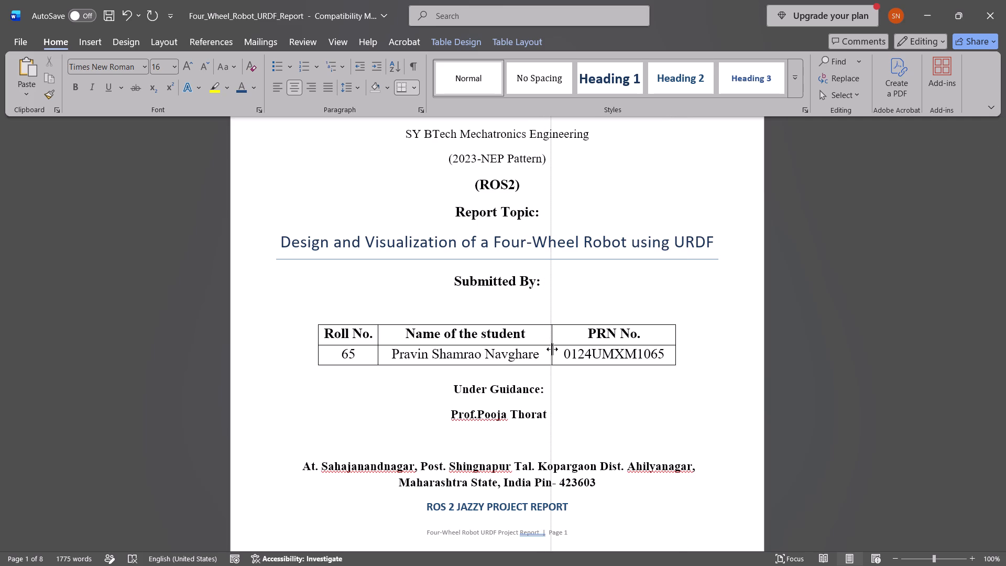
left_click_drag(552, 349, 552, 349)
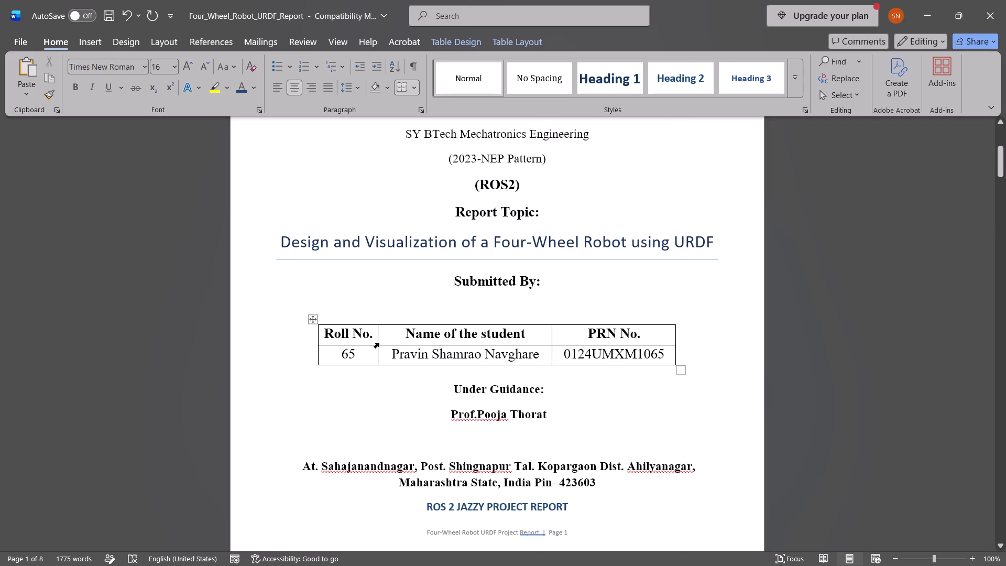
left_click(378, 347)
left_click(723, 313)
Look over the end of the cover and the report pages that follow to check their layout.
scroll(704, 323, "down", 9)
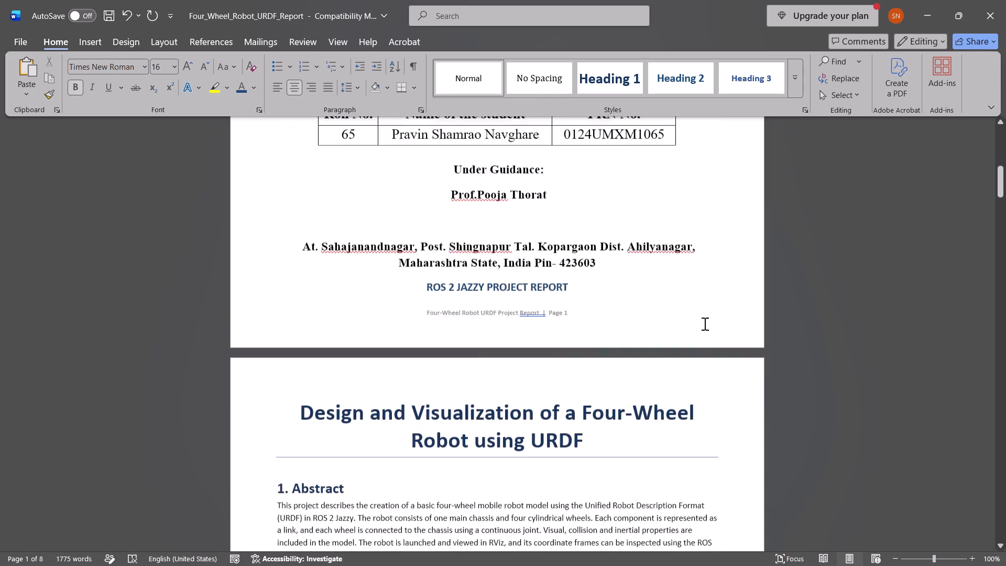
scroll(693, 336, "down", 5)
scroll(694, 336, "down", 18)
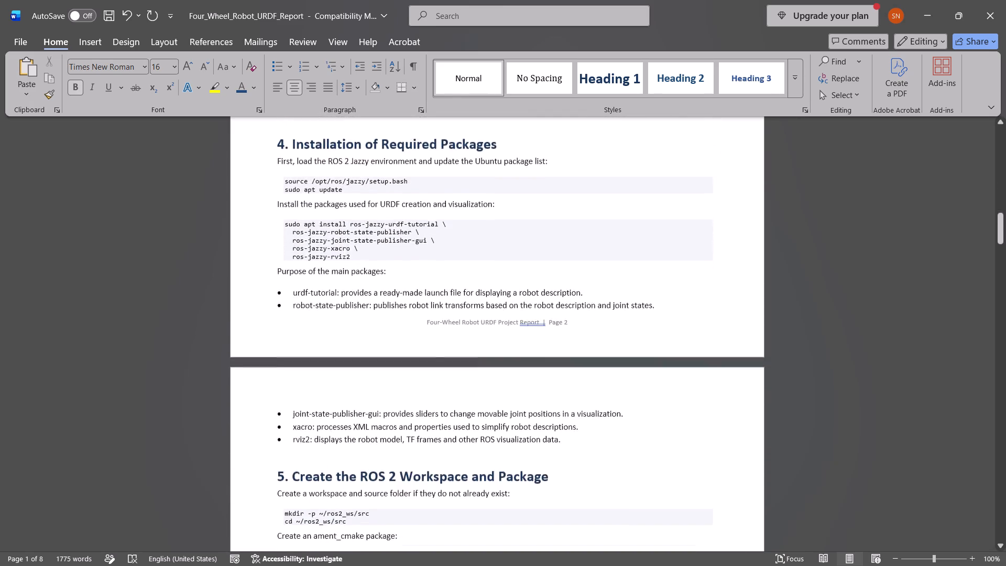
scroll(673, 338, "down", 7)
scroll(673, 338, "up", 15)
scroll(673, 338, "up", 7)
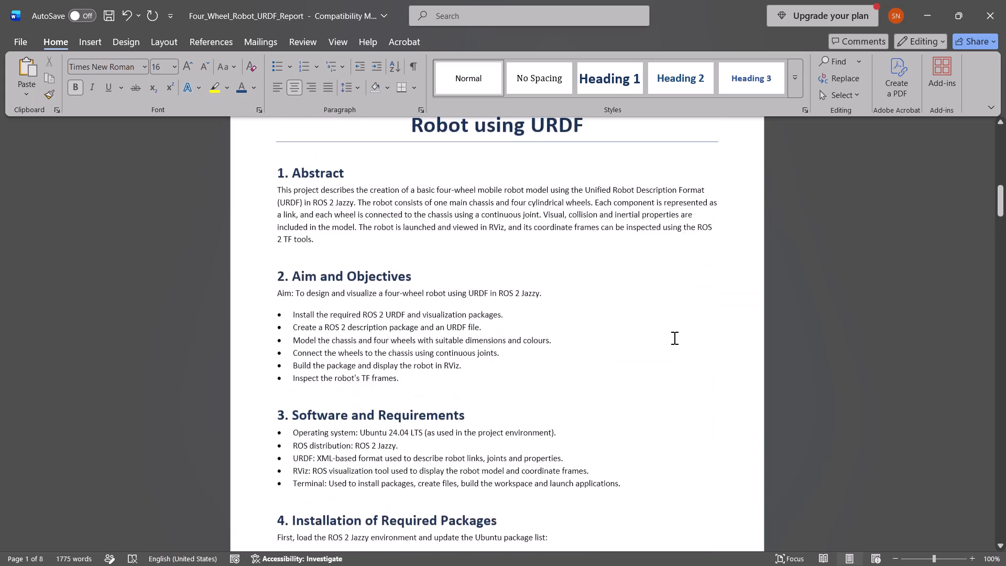
scroll(673, 338, "up", 5)
Add a Box page border to the whole document.
left_click(725, 264)
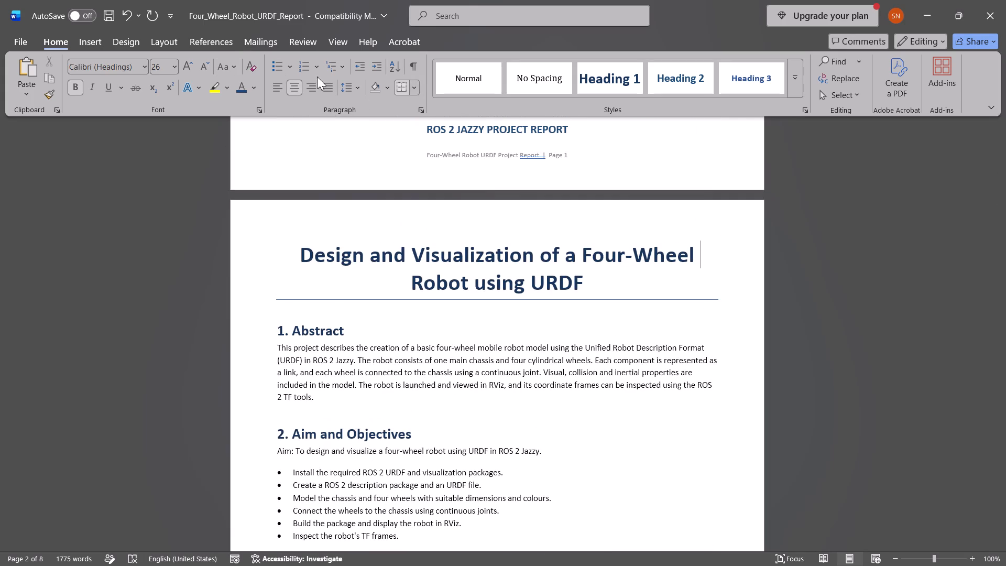
left_click(125, 43)
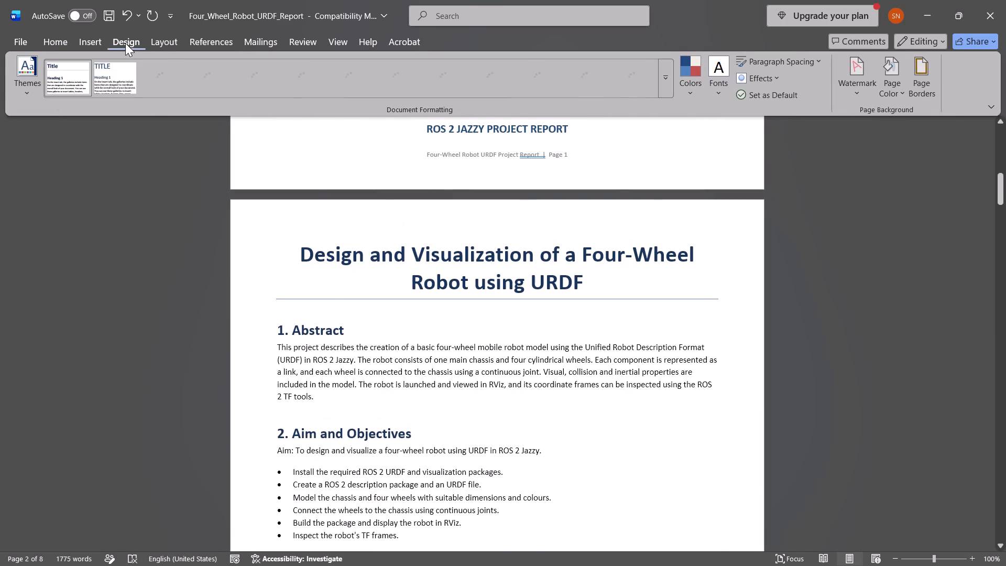
left_click(916, 68)
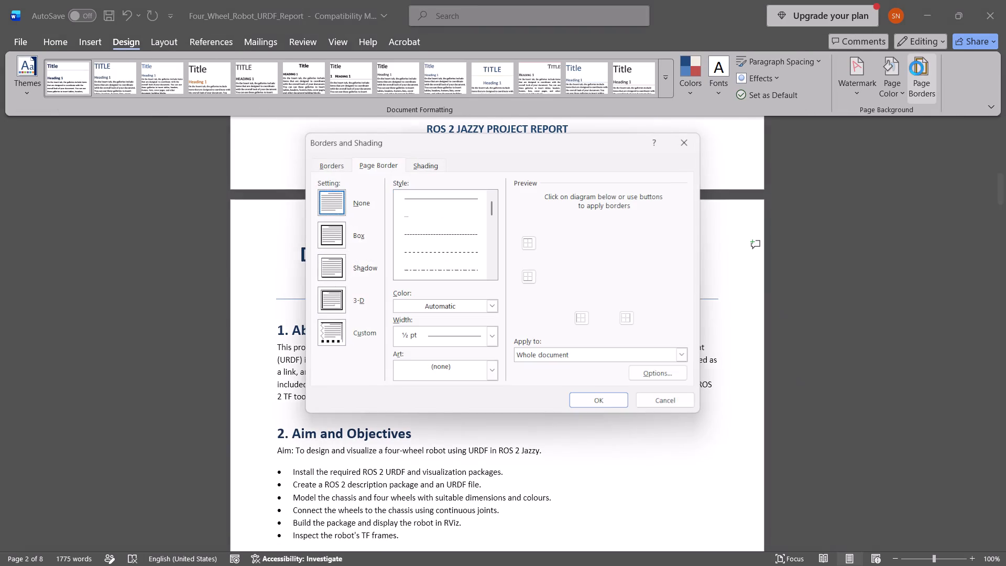
left_click(337, 233)
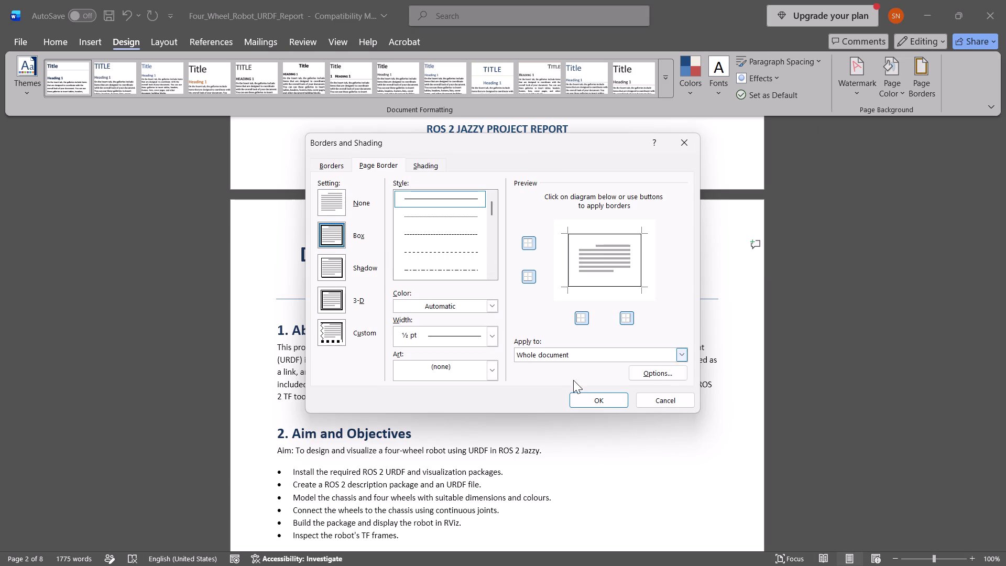
left_click(581, 394)
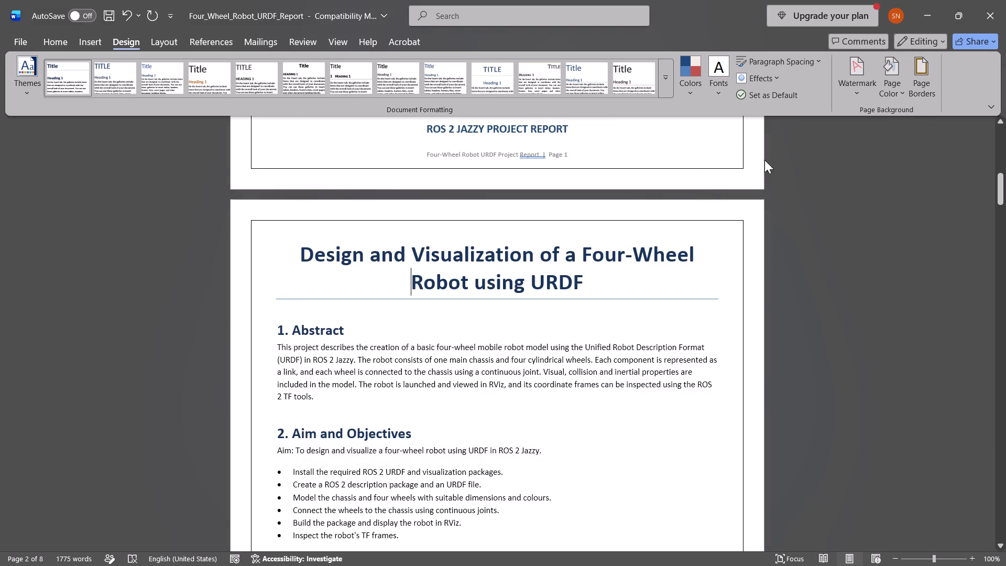
left_click(732, 167)
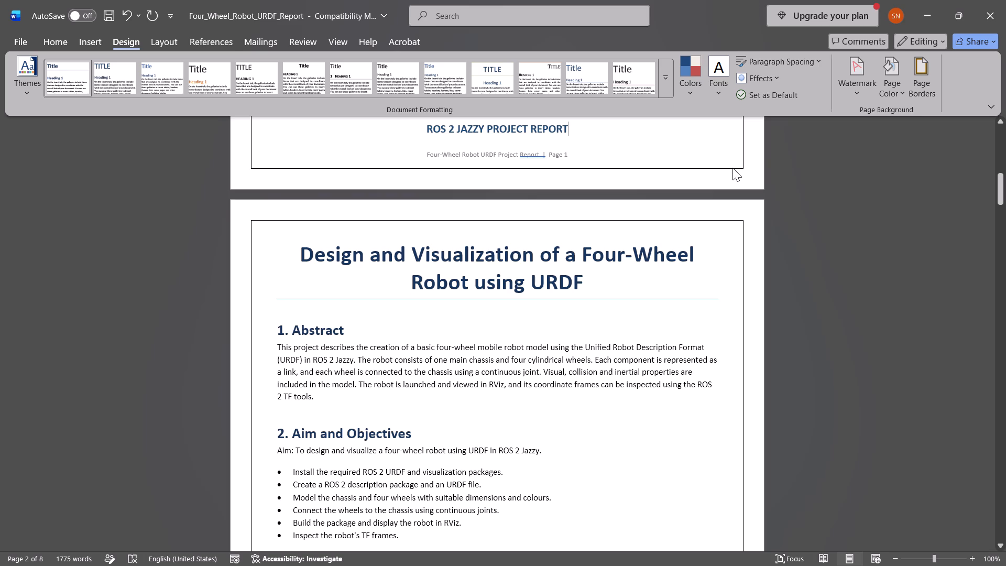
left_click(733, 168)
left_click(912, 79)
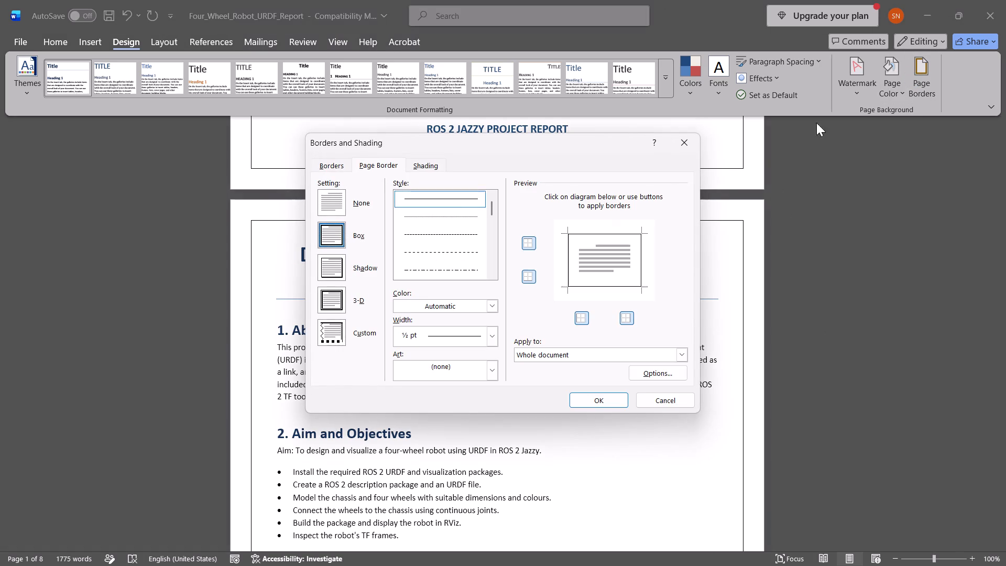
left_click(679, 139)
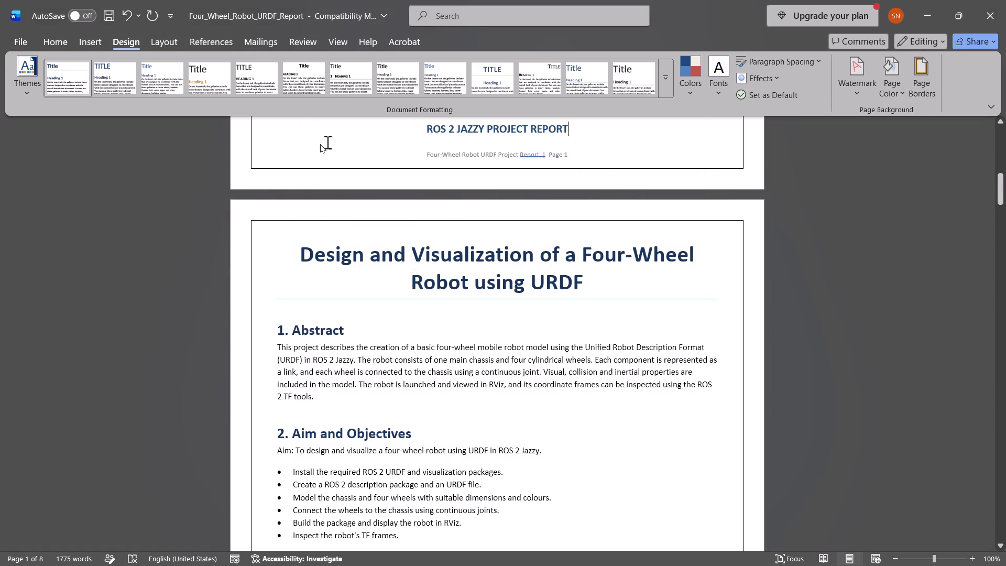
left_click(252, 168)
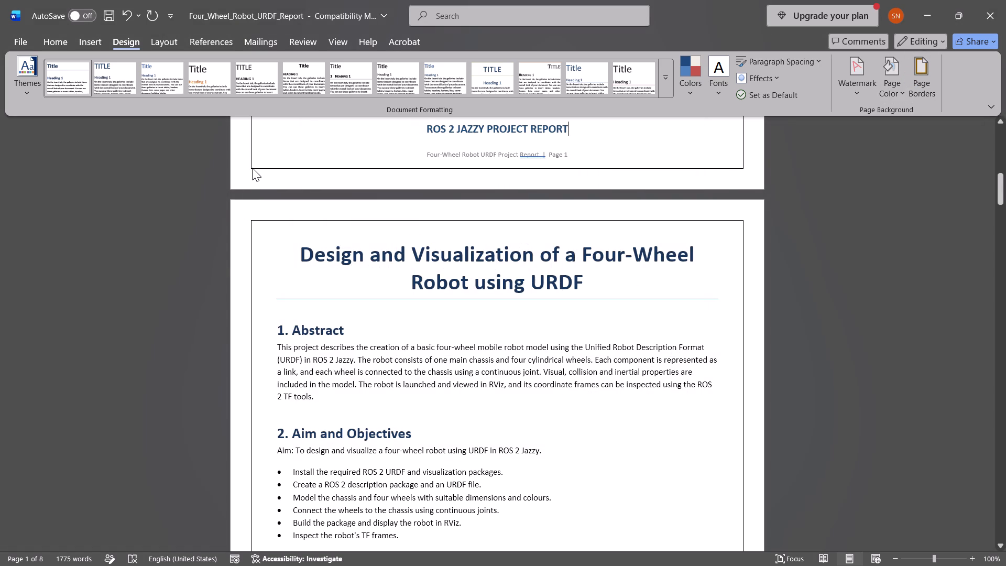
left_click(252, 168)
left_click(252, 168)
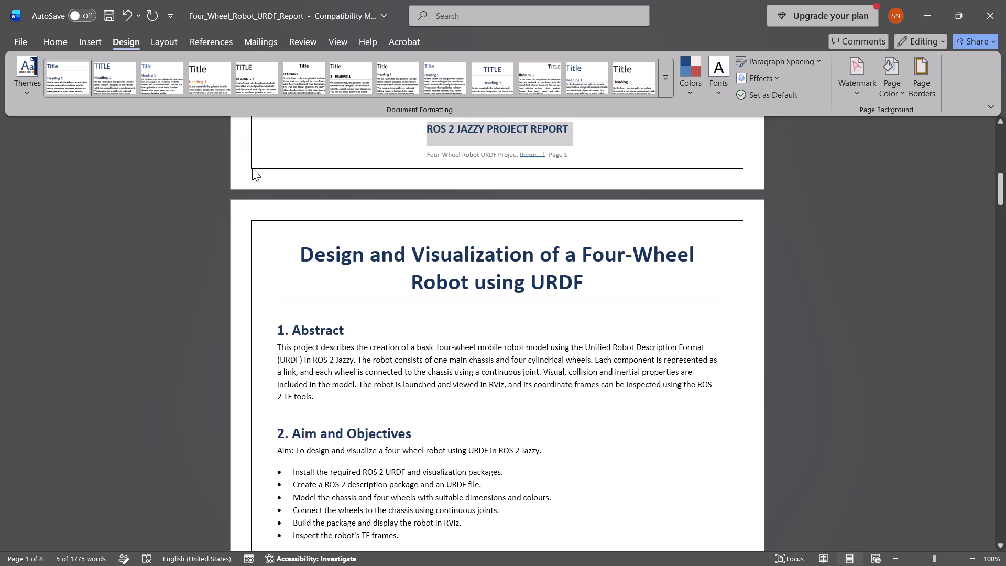
Delete the "ROS 2 JAZZY PROJECT REPORT" line below the college address at the end of the cover page.
scroll(335, 278, "up", 4)
scroll(335, 278, "down", 1)
left_click(628, 213)
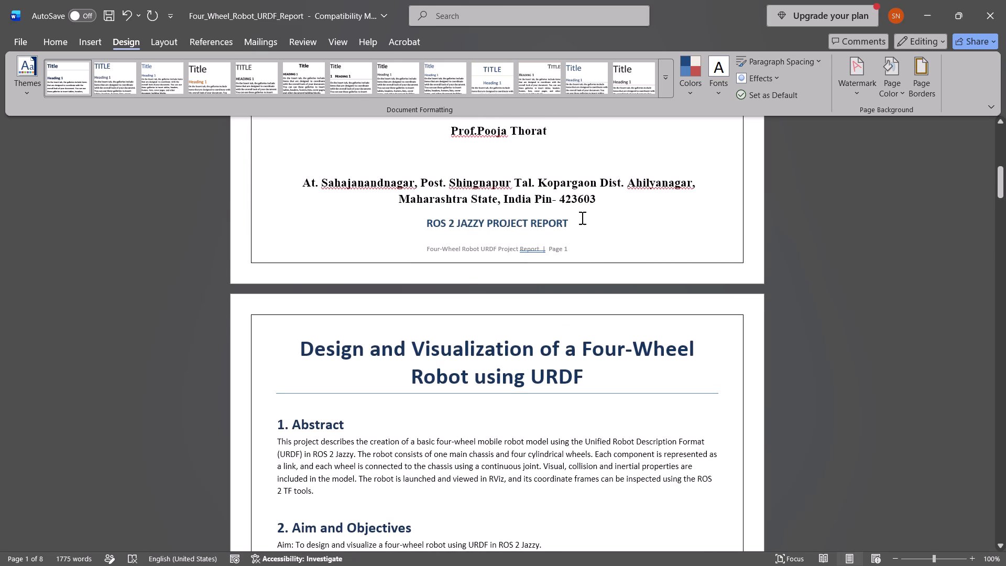
left_click_drag(577, 221, 433, 221)
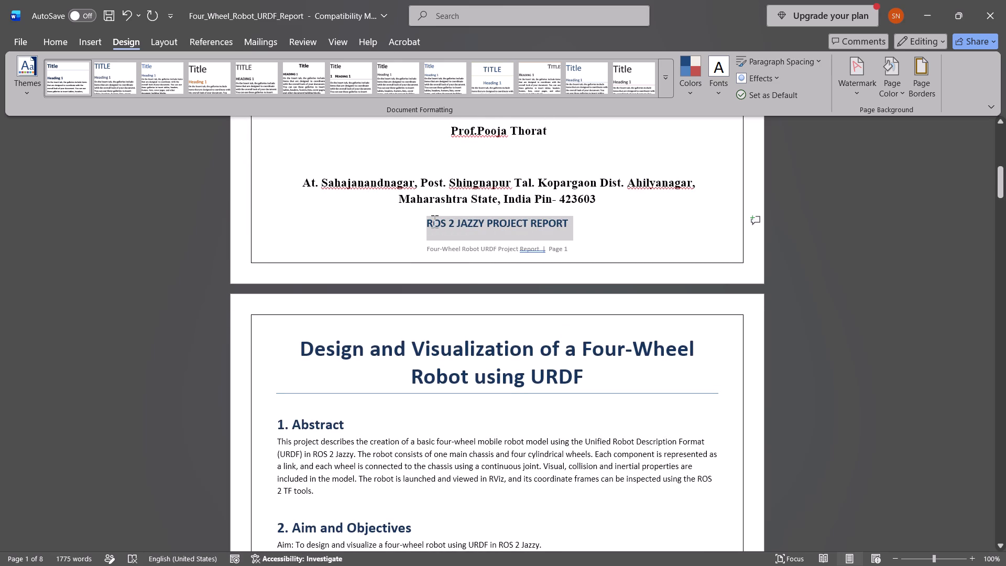
left_click_drag(433, 221, 424, 221)
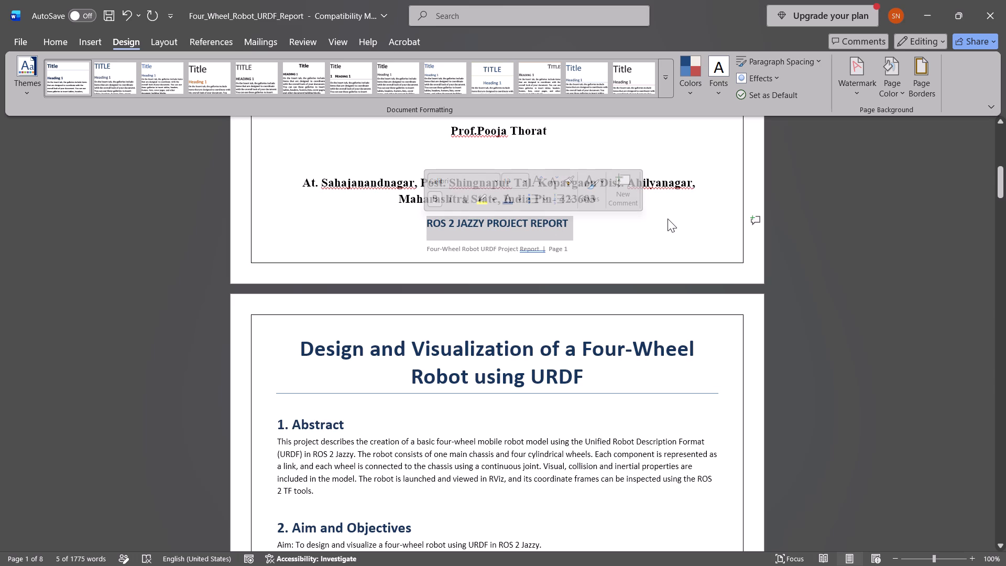
key("BackSpace")
Look over the report pages, down to an overview of the whole document, to check the layout and page borders.
scroll(621, 241, "down", 6)
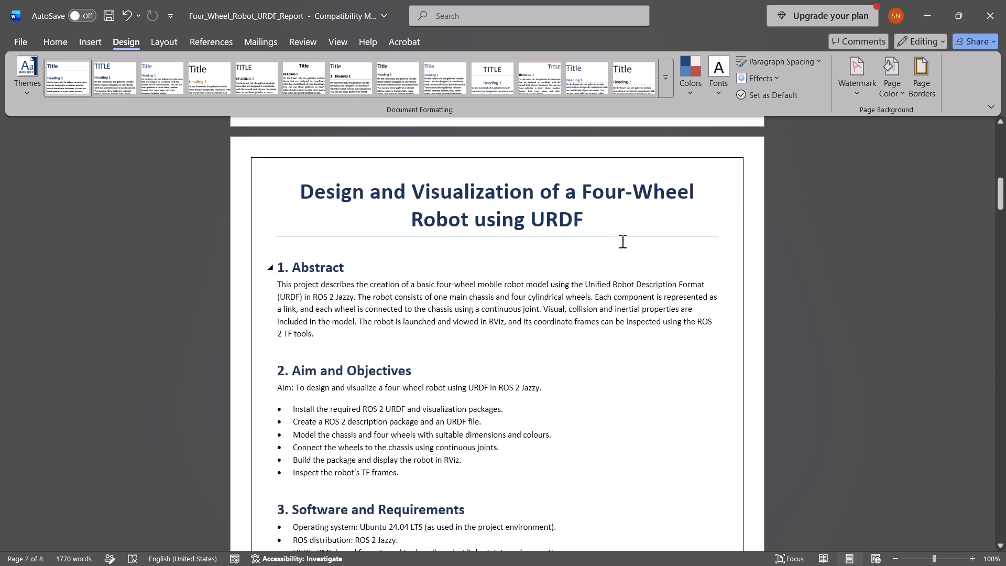
scroll(621, 241, "down", 20)
scroll(621, 241, "down", 11)
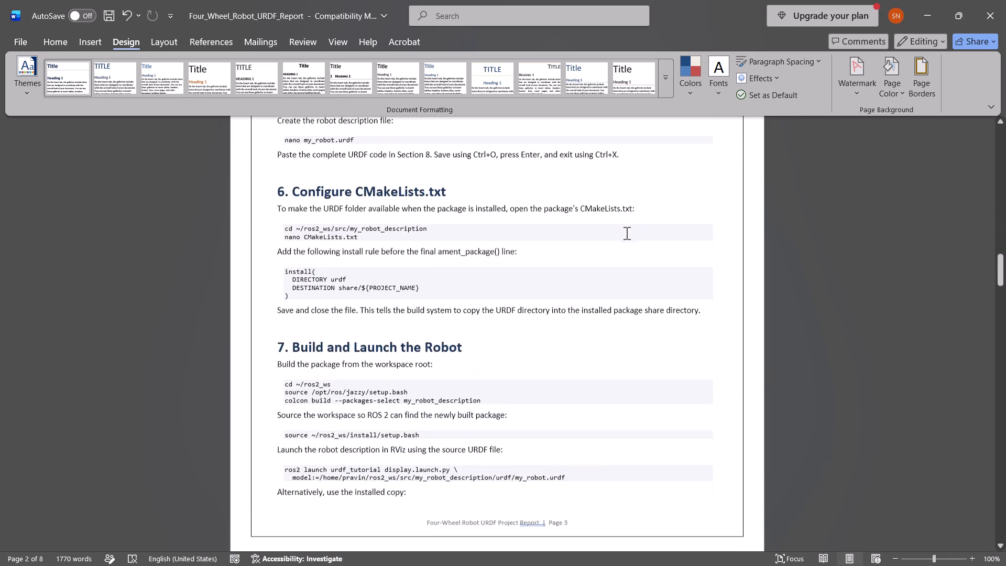
scroll(626, 233, "down", 15)
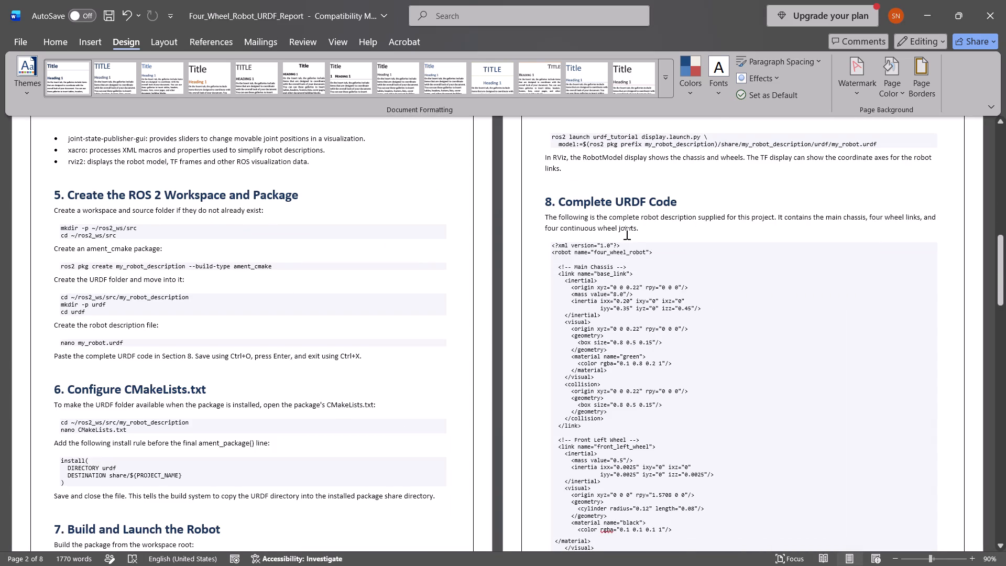
scroll(626, 233, "up", 6)
scroll(626, 233, "down", 6)
scroll(626, 233, "down", 7, "ctrl")
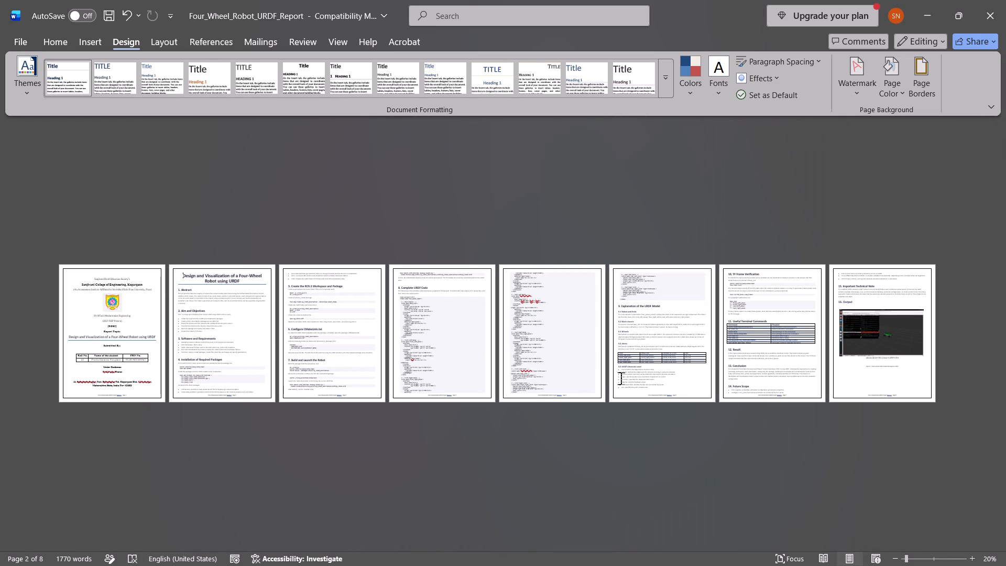
Save the finished report document.
key("ctrl+s")
key("ctrl+s")
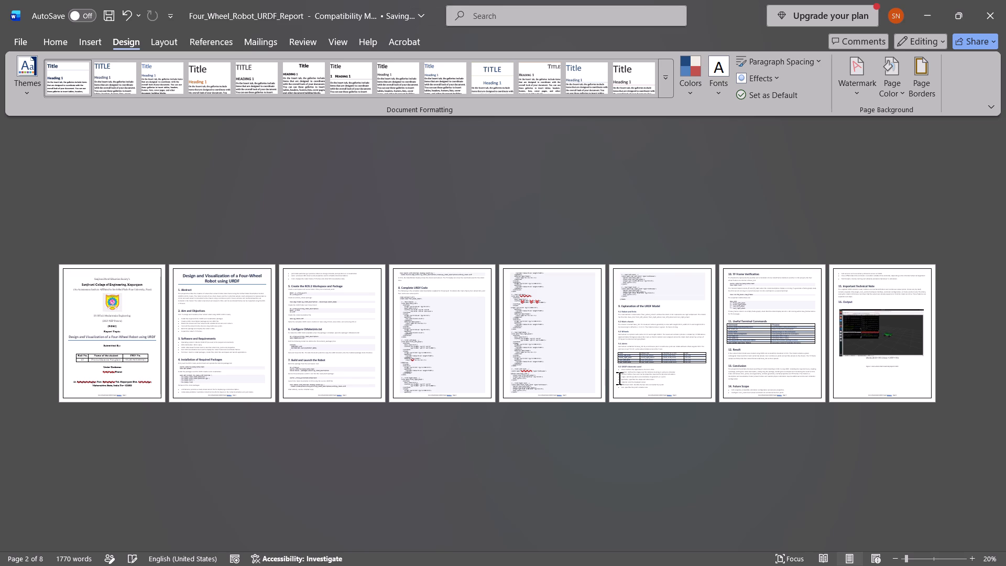
key("ctrl+s")
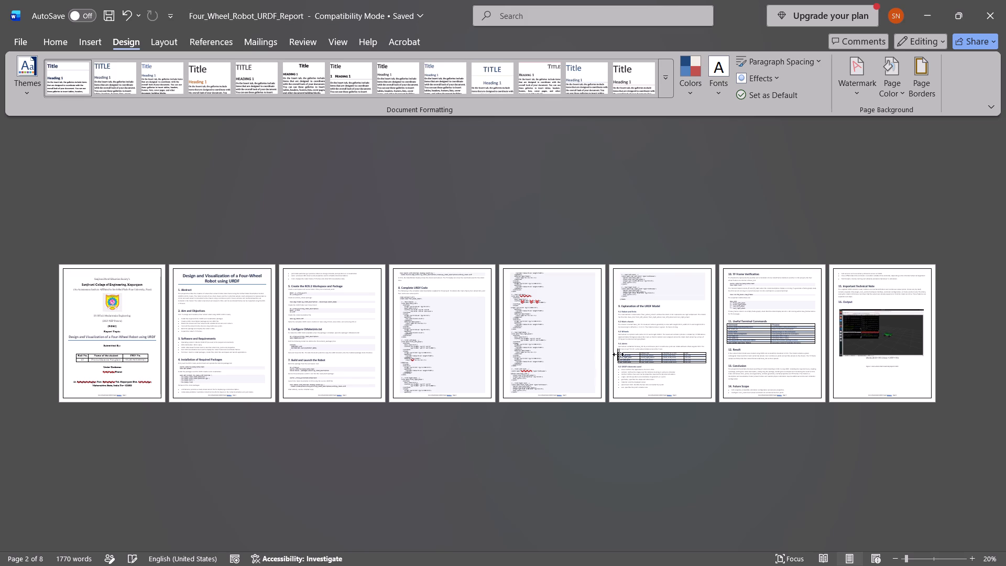
Print the whole report with Microsoft Print to PDF, saving it as URDF_Report in the download folder.
key("ctrl+p")
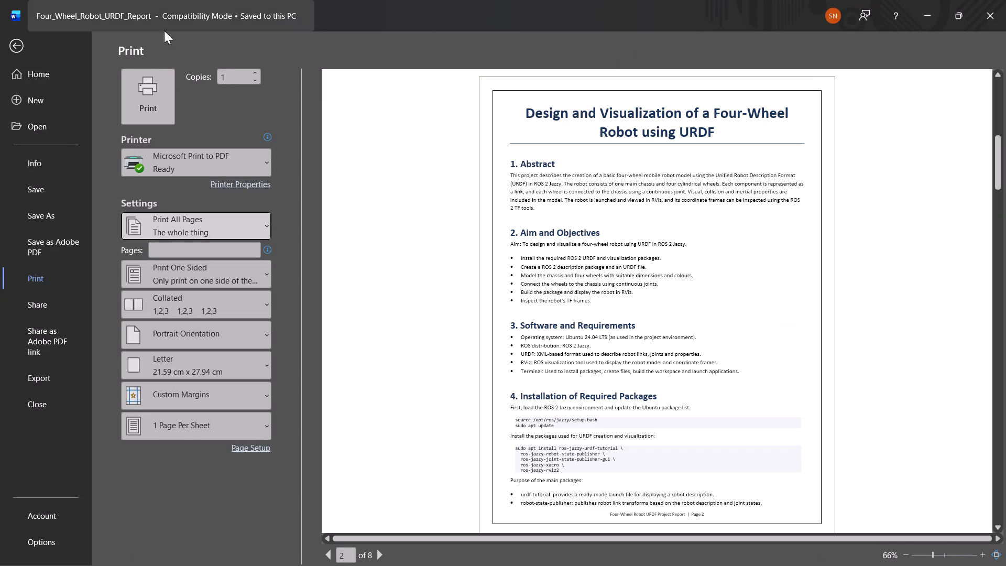
left_click(158, 99)
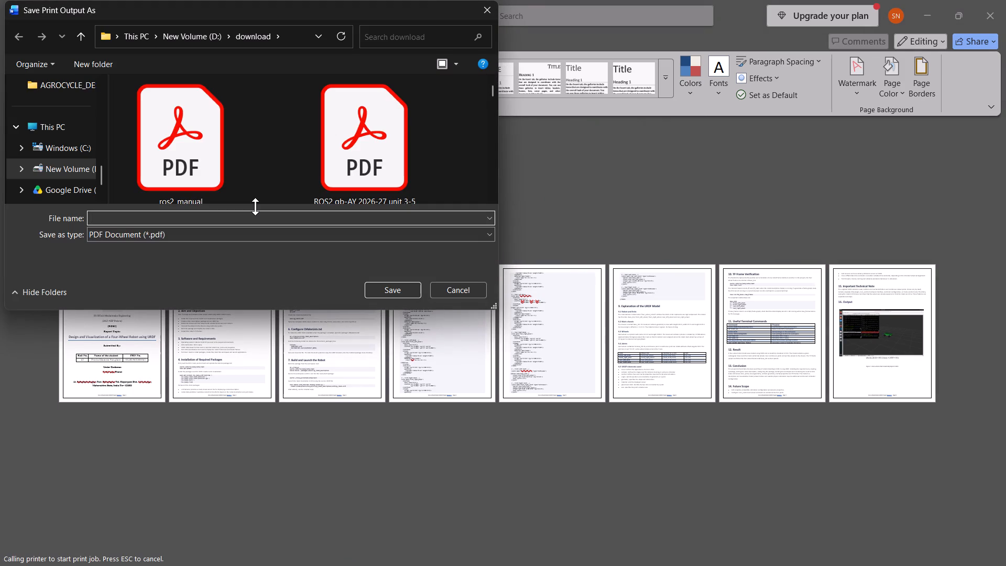
type("URDF")
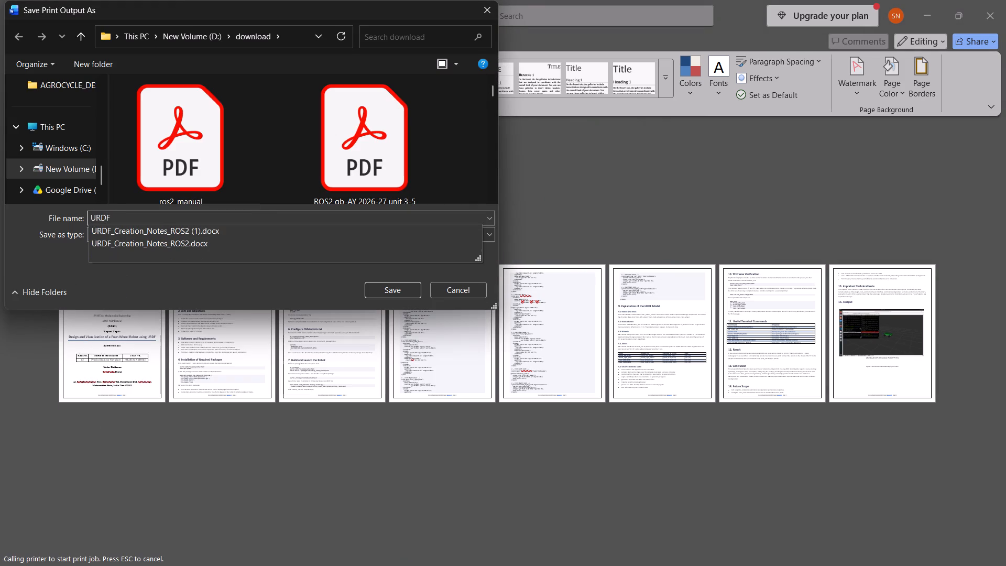
key("shift+underscore")
type("Re")
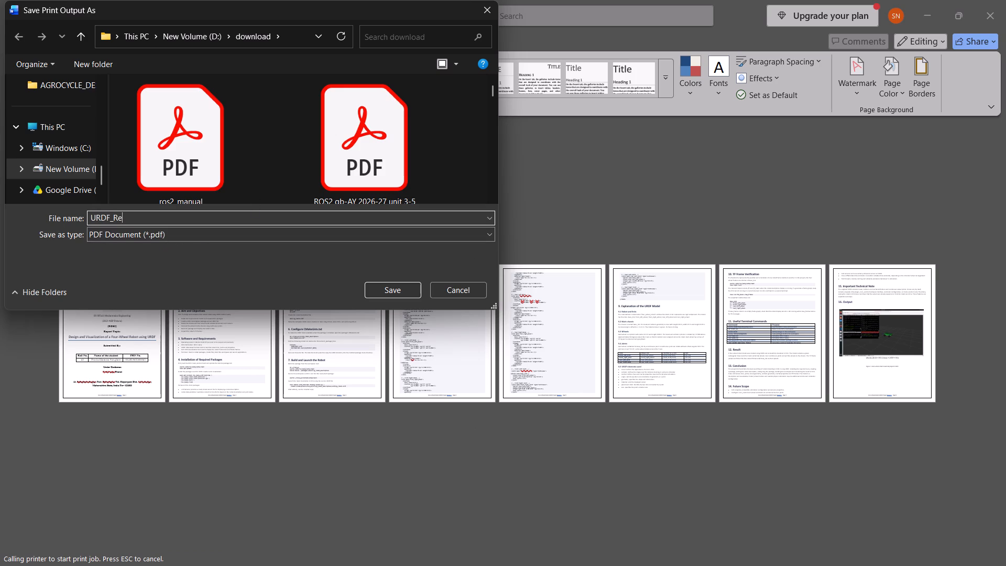
type("port")
key("Return")
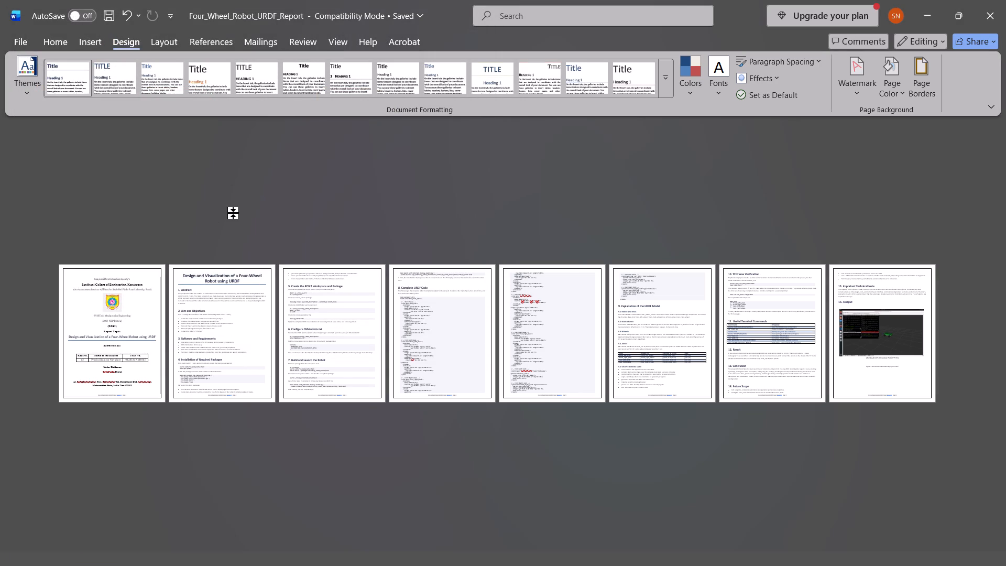